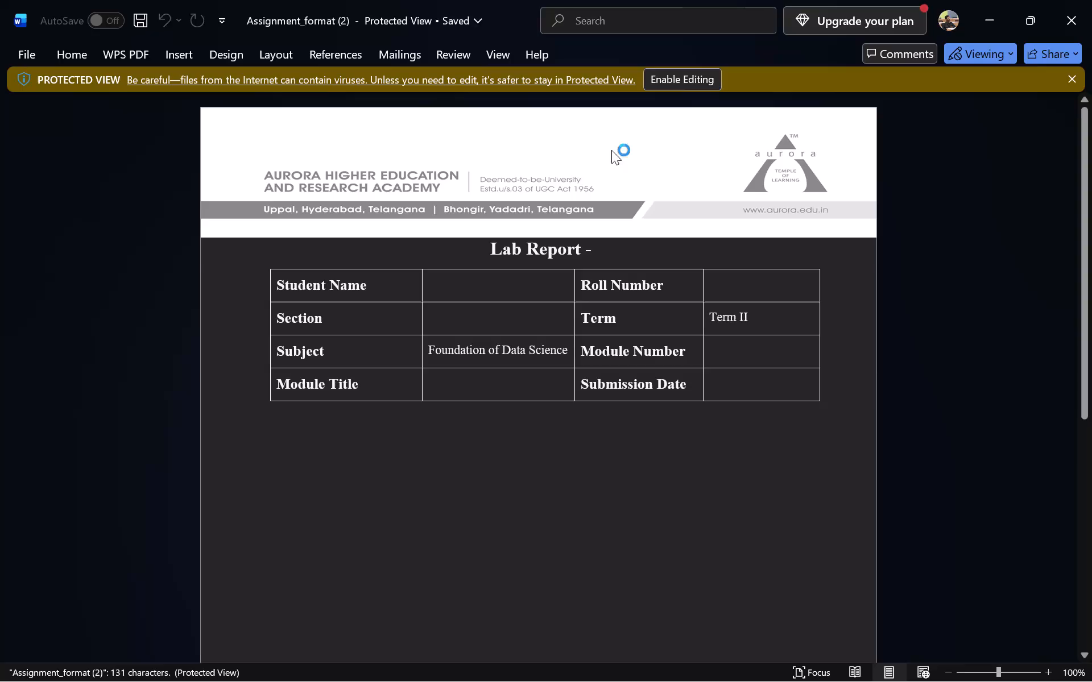
Enable editing for the protected Assignment_format (2) document.
click(685, 85)
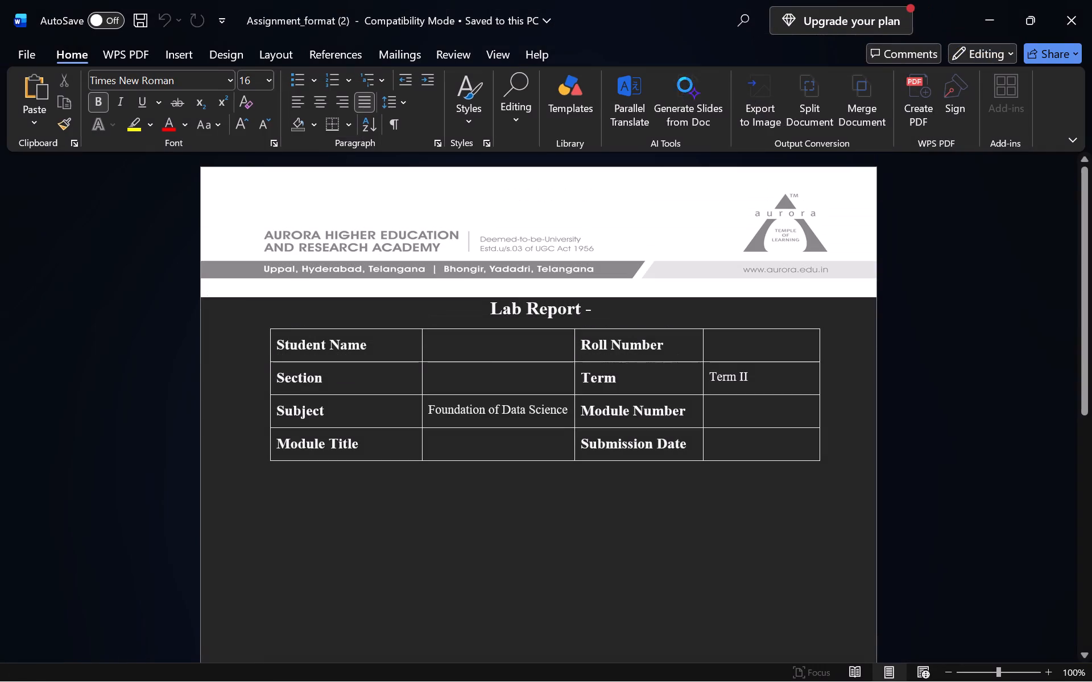
Place the text cursor in the blank area just below the student details table.
scroll(474, 358, down, 1)
click(292, 349)
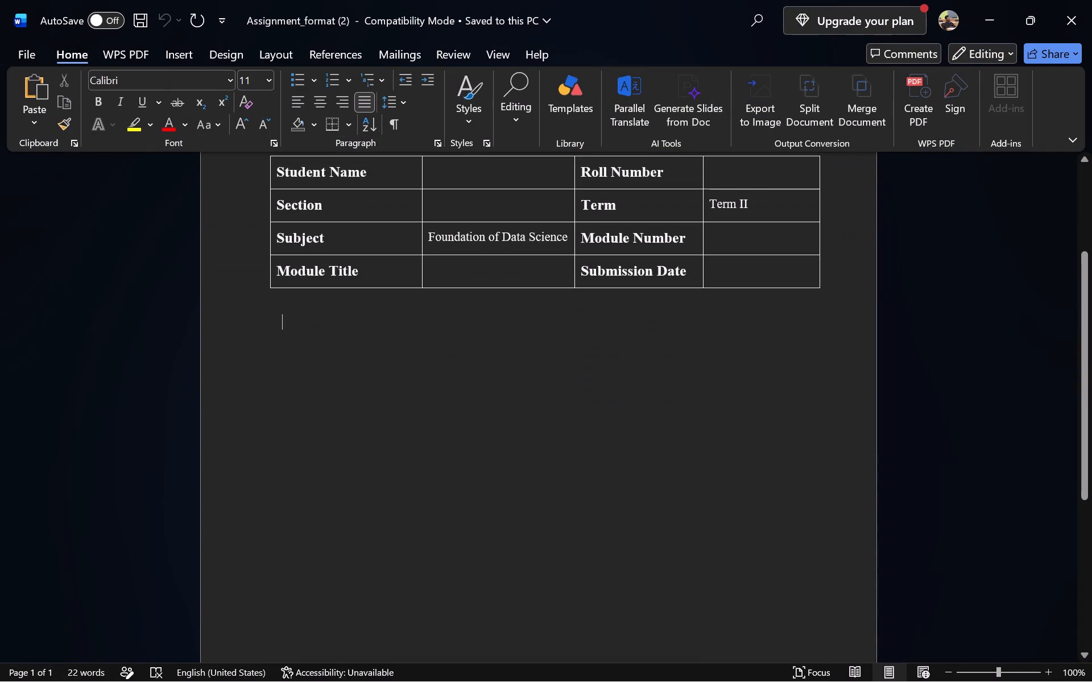
click(276, 350)
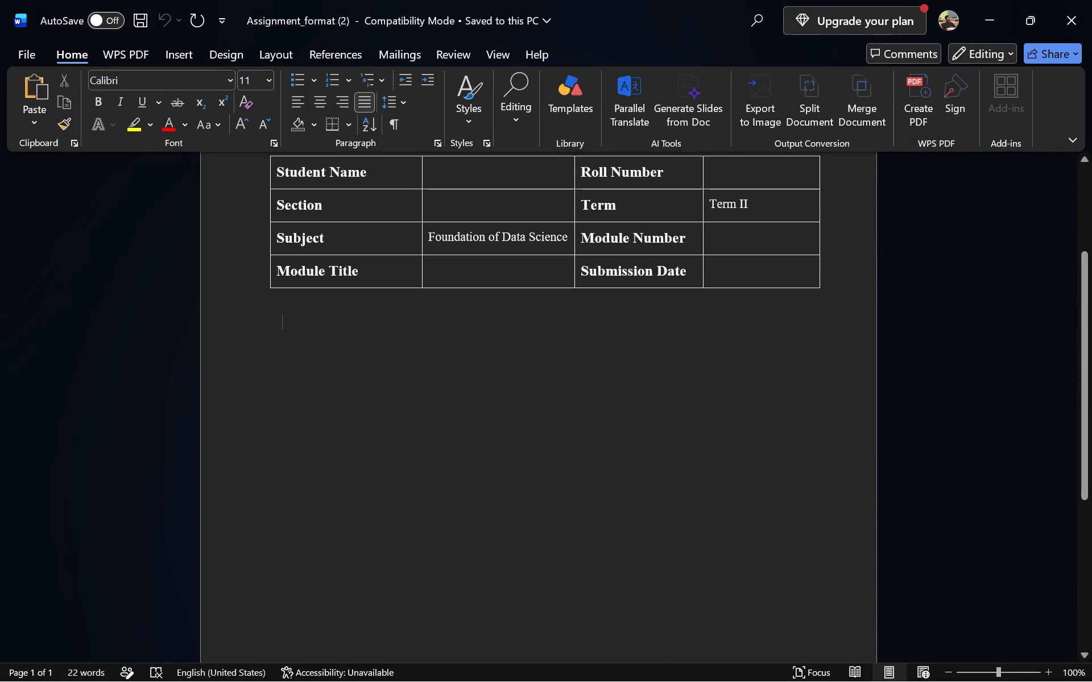
double_click(276, 337)
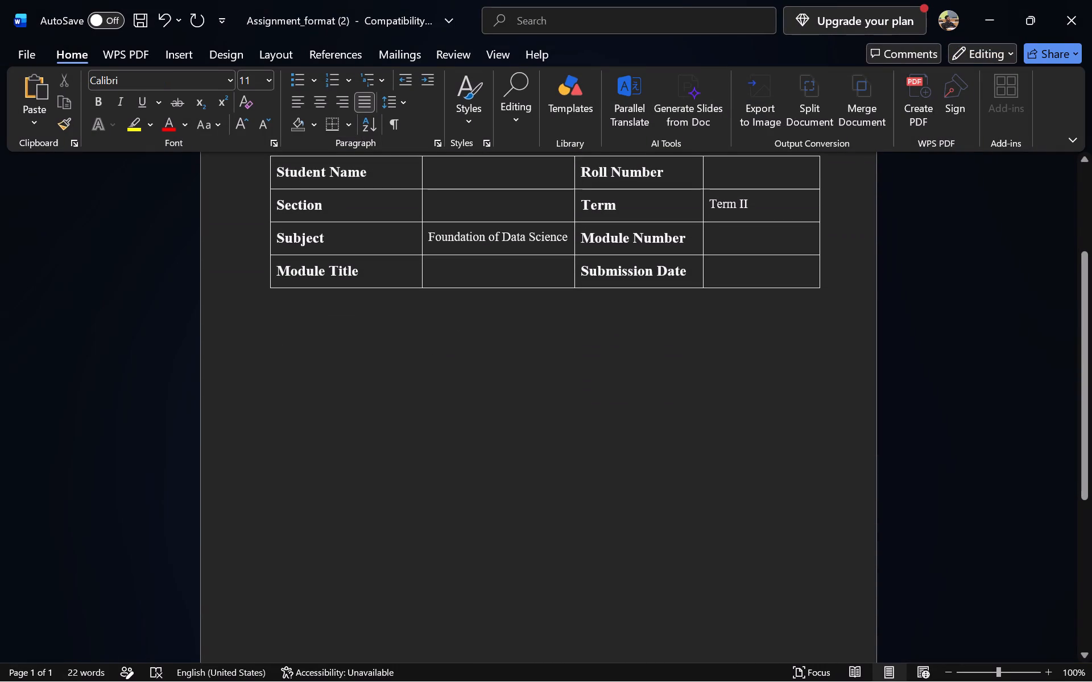
double_click(274, 344)
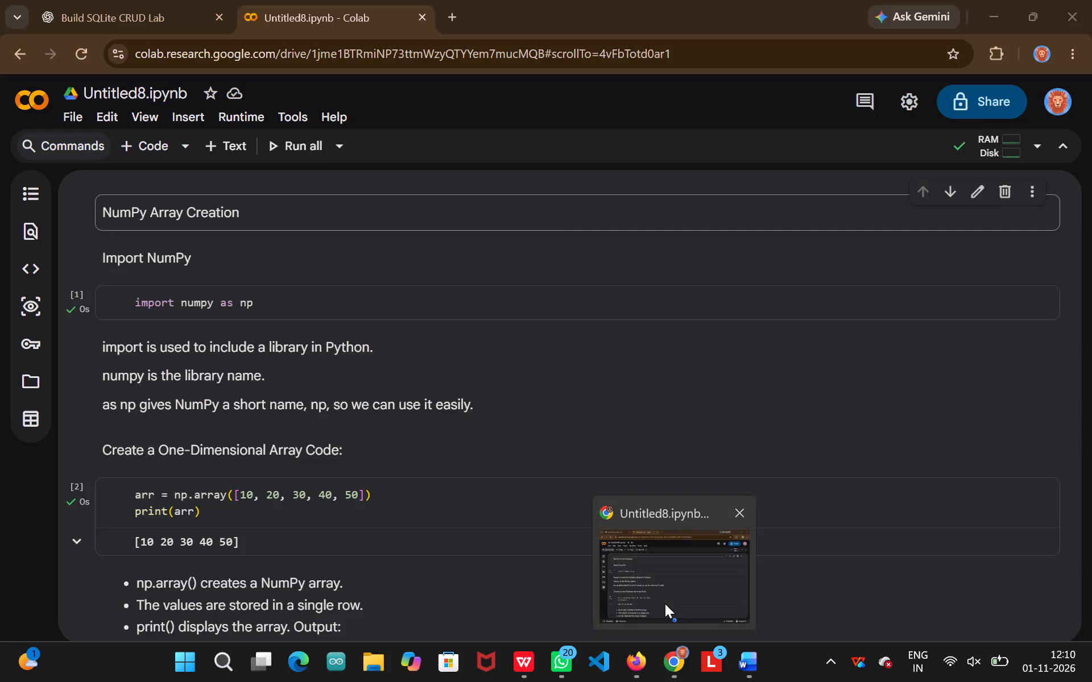
Switch to the Colab notebook in Chrome and capture a full-width screenshot covering NumPy Array Creation through the one-dimensional array section.
click(665, 604)
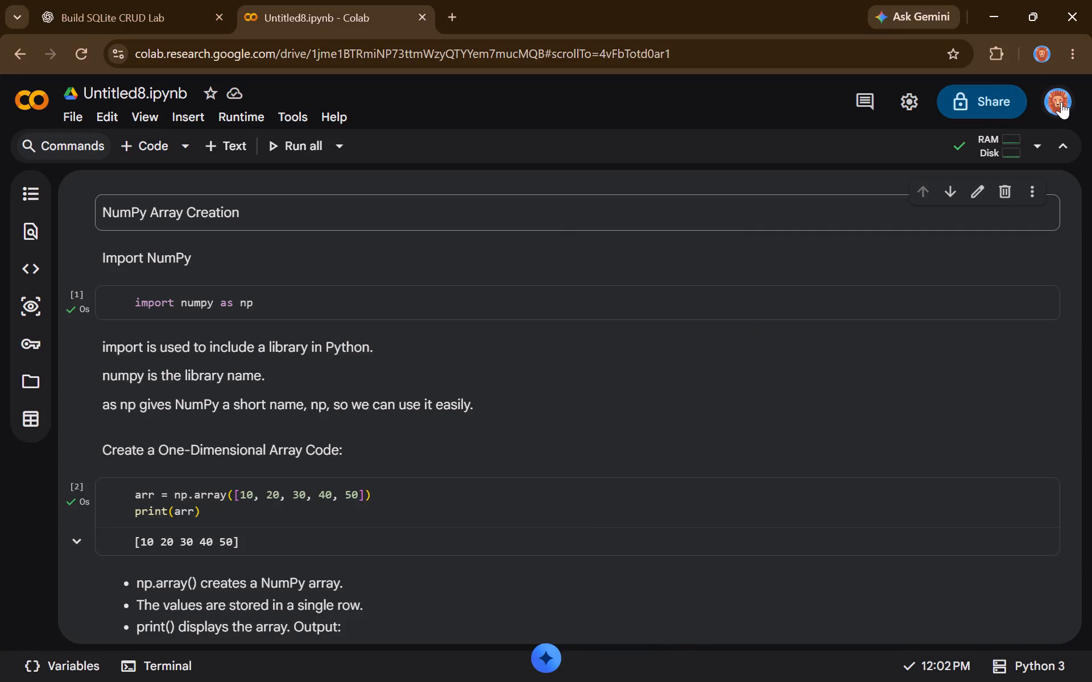
key(shift+super+s)
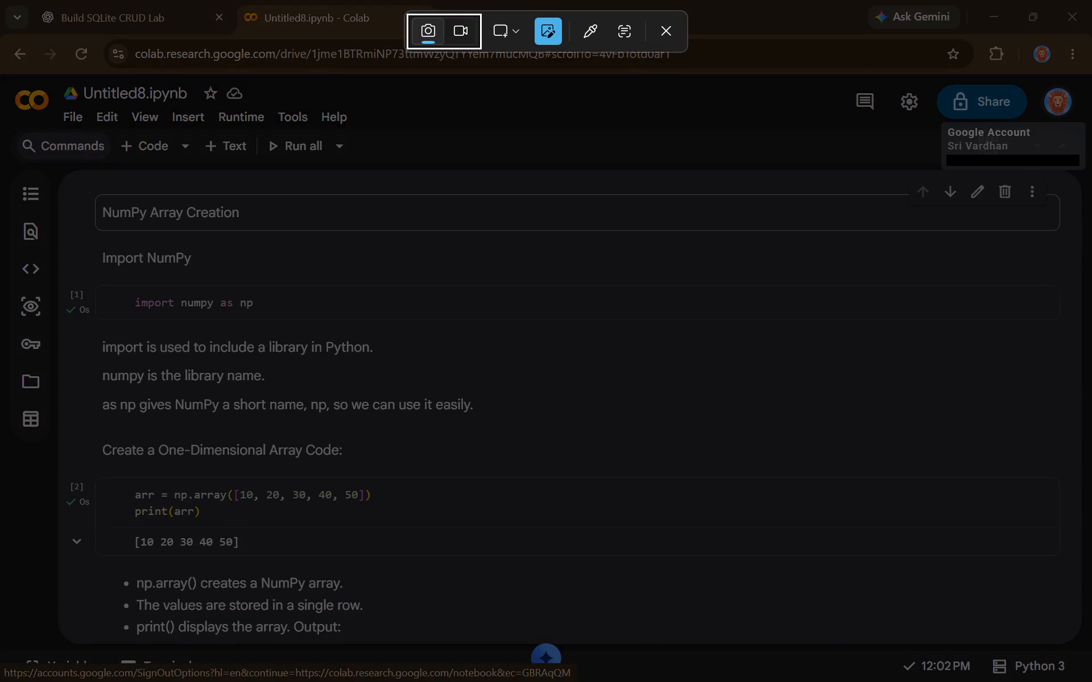
drag(0, 74, 121, 123)
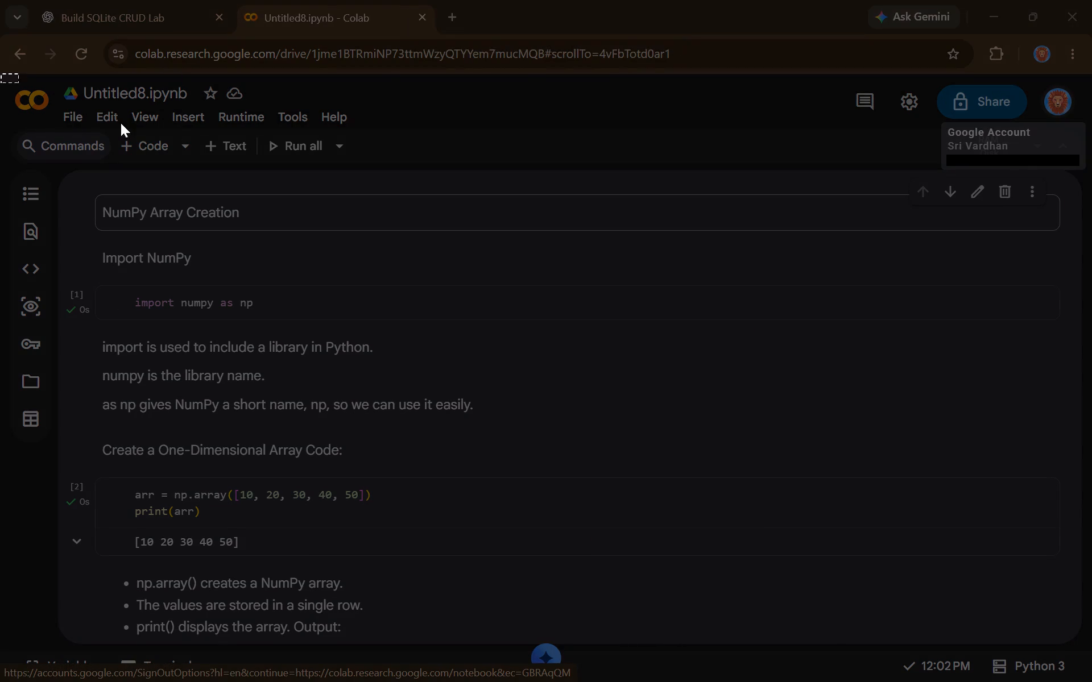
drag(121, 123, 1091, 651)
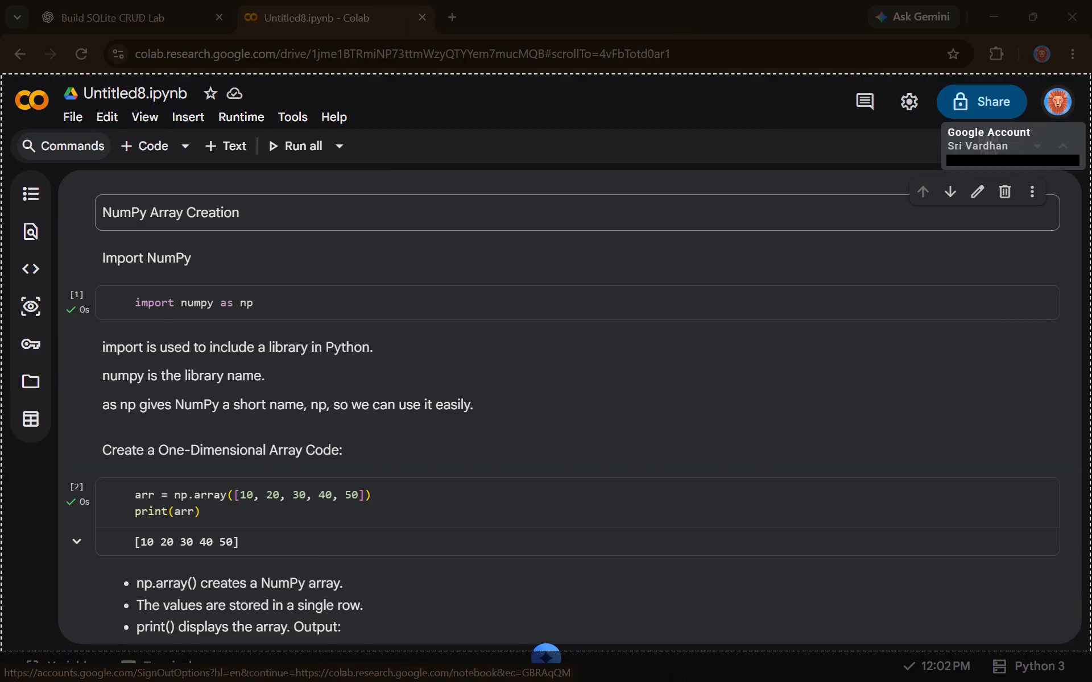
drag(1091, 651, 1091, 647)
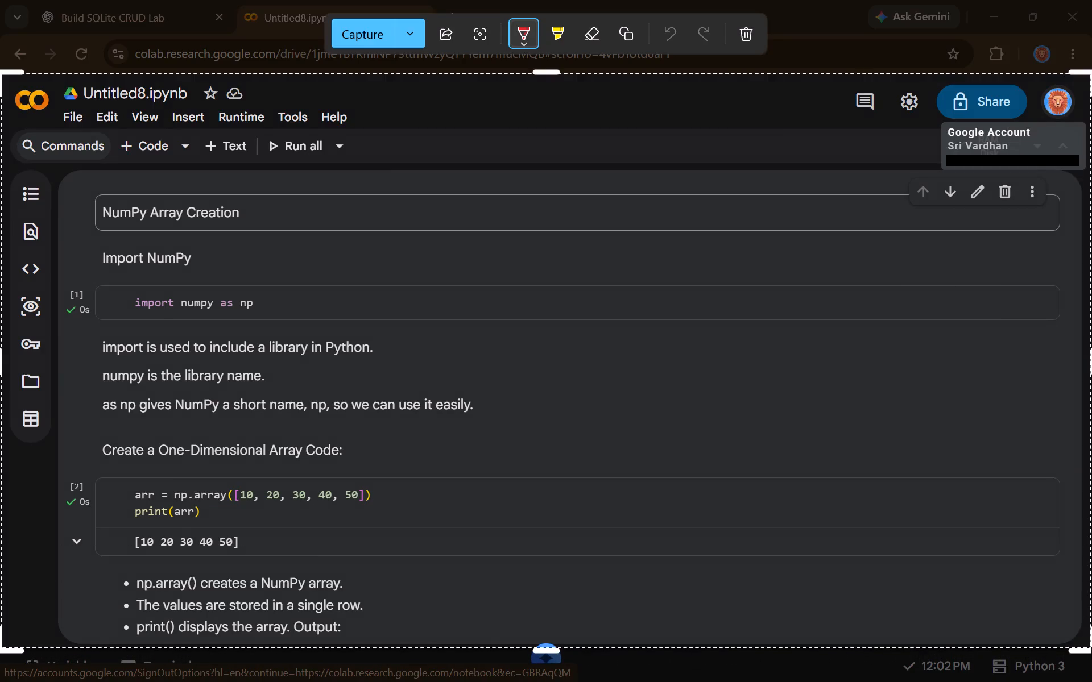
click(365, 31)
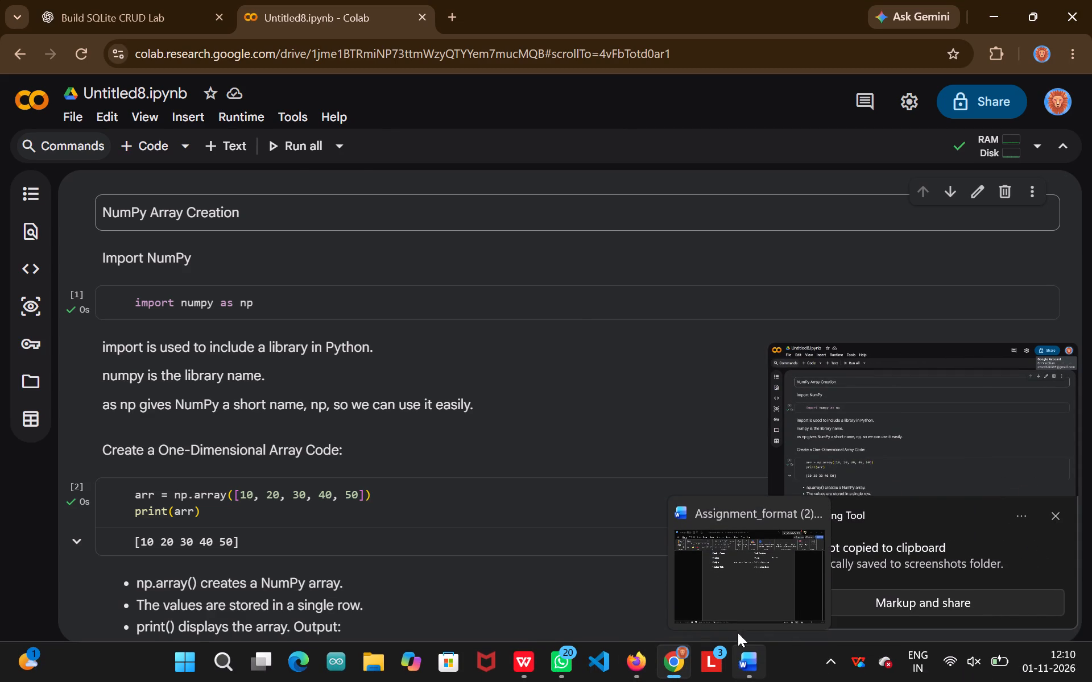
click(735, 567)
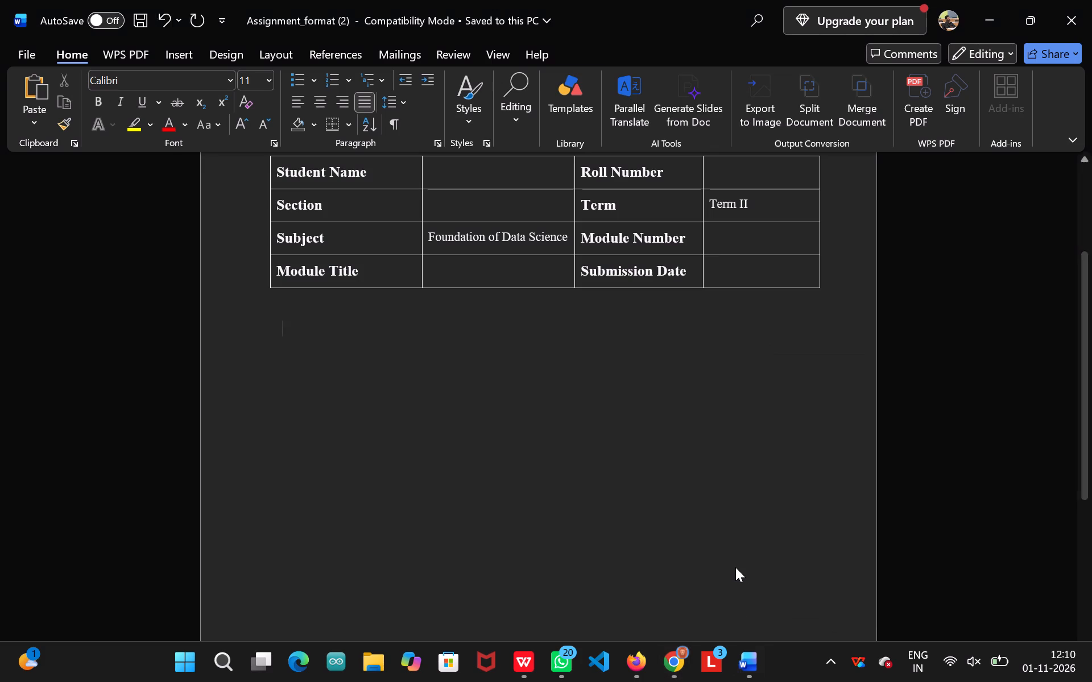
click(184, 49)
click(186, 106)
click(220, 165)
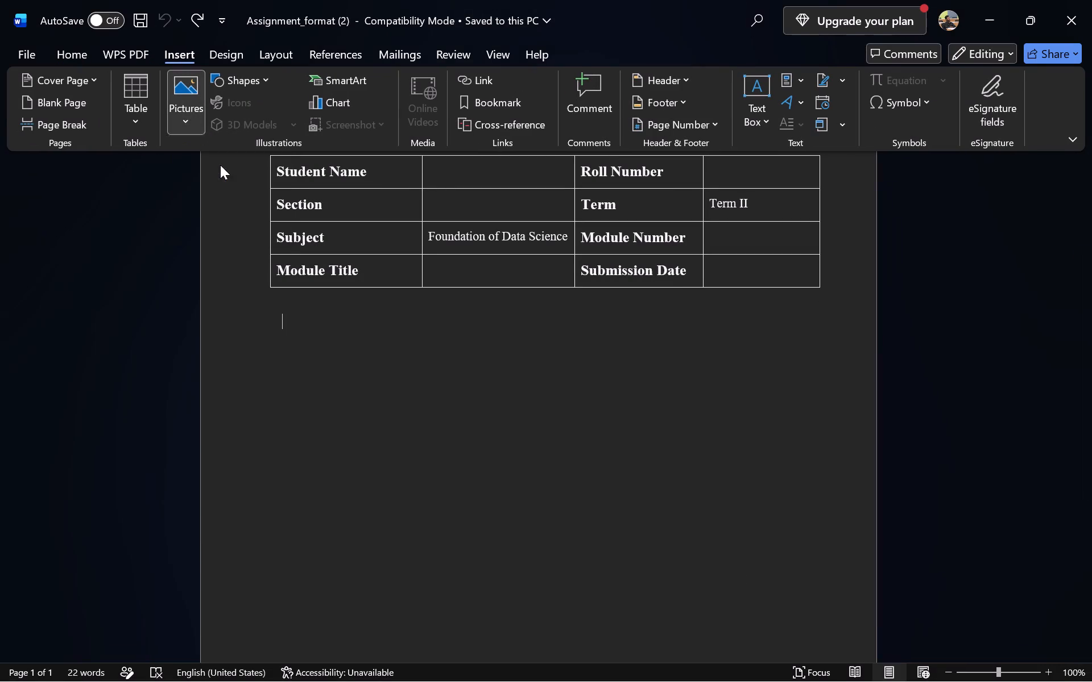
scroll(89, 164, up, 6)
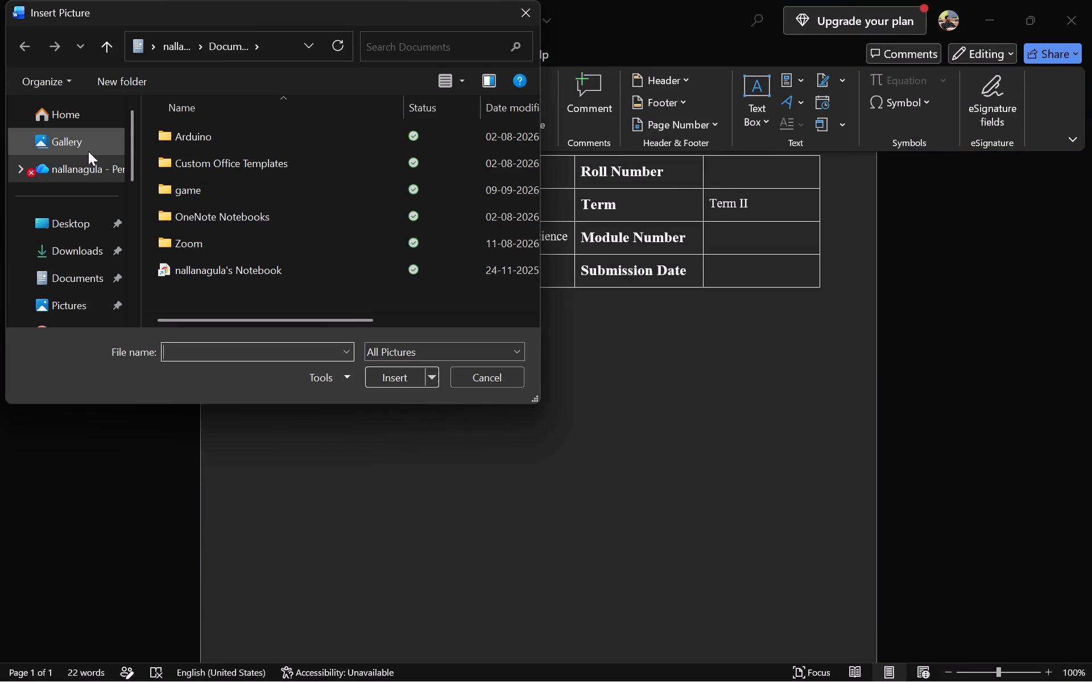
click(88, 151)
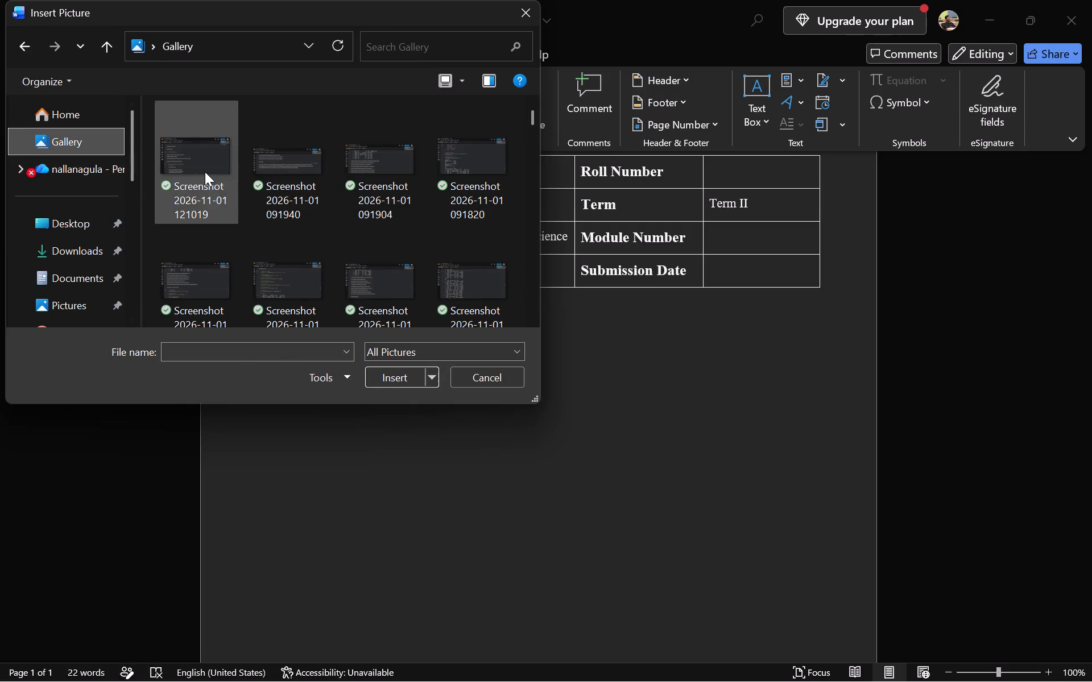
double_click(205, 172)
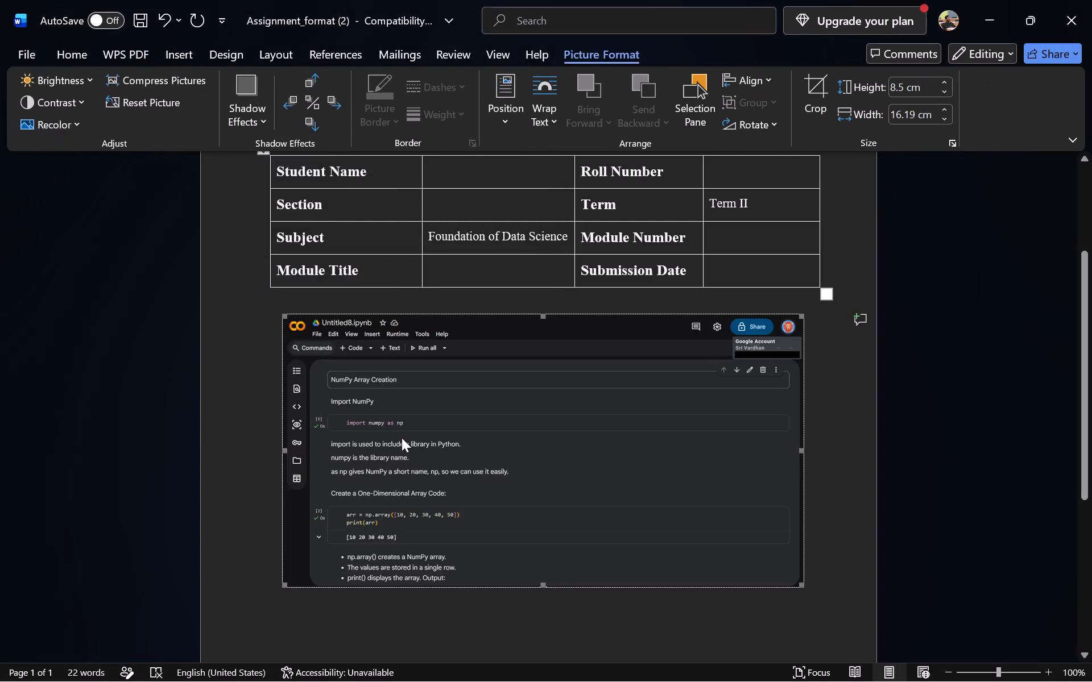
scroll(521, 497, down, 2)
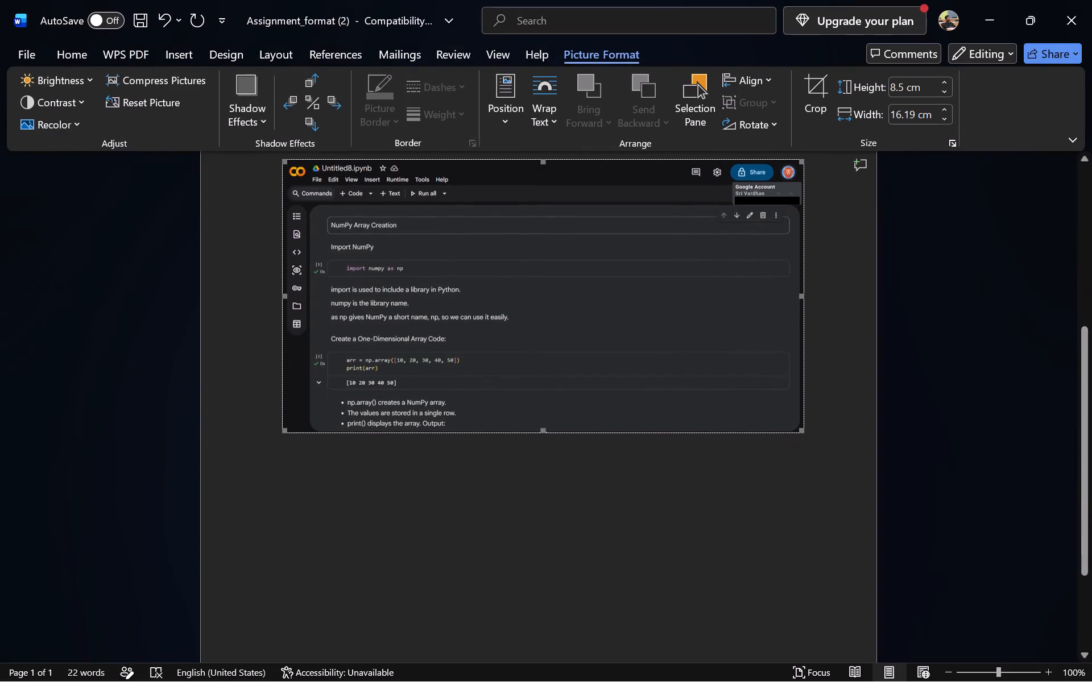
double_click(304, 471)
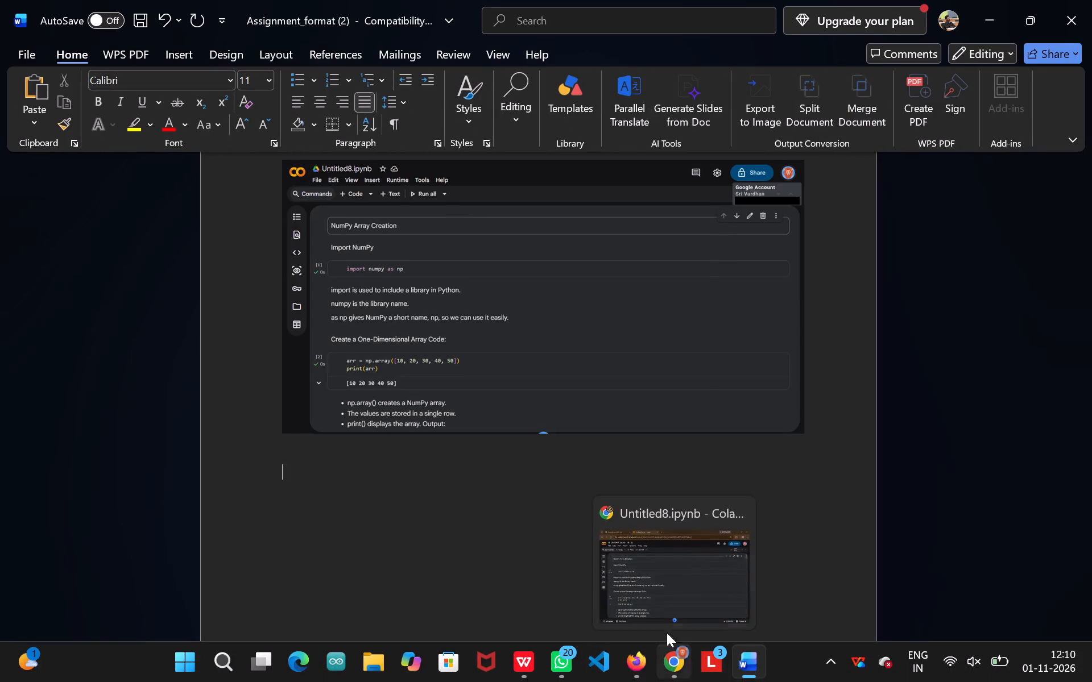
Return to the Colab notebook in Chrome and capture a full-width screenshot of the two-dimensional and three-dimensional array sections.
click(660, 593)
scroll(689, 447, down, 2)
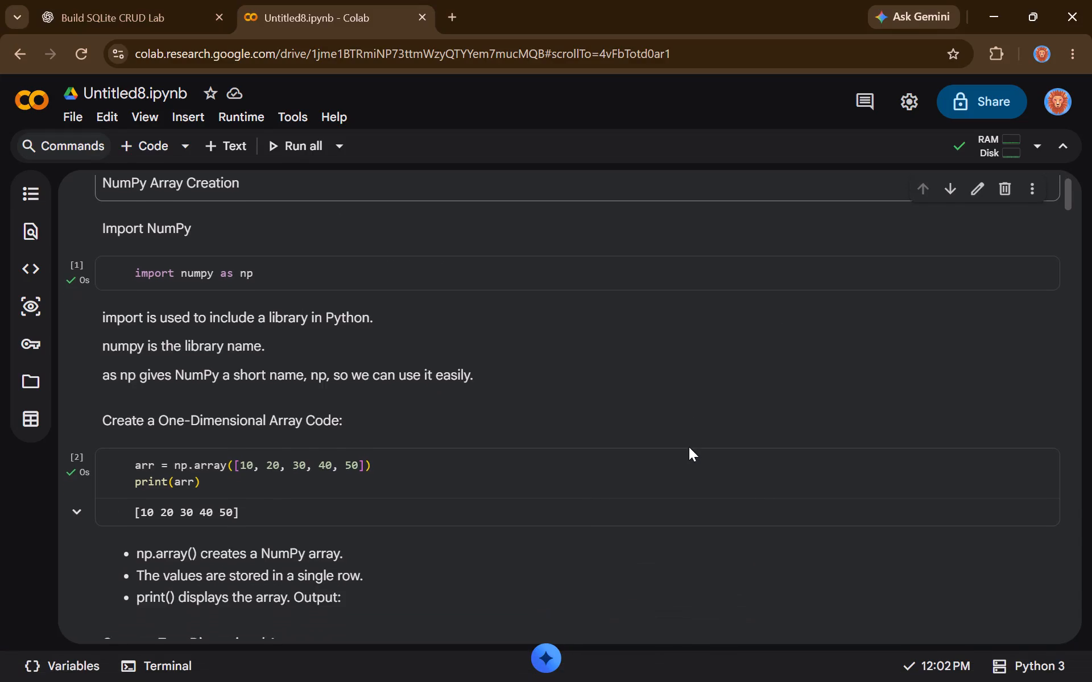
scroll(689, 447, down, 4)
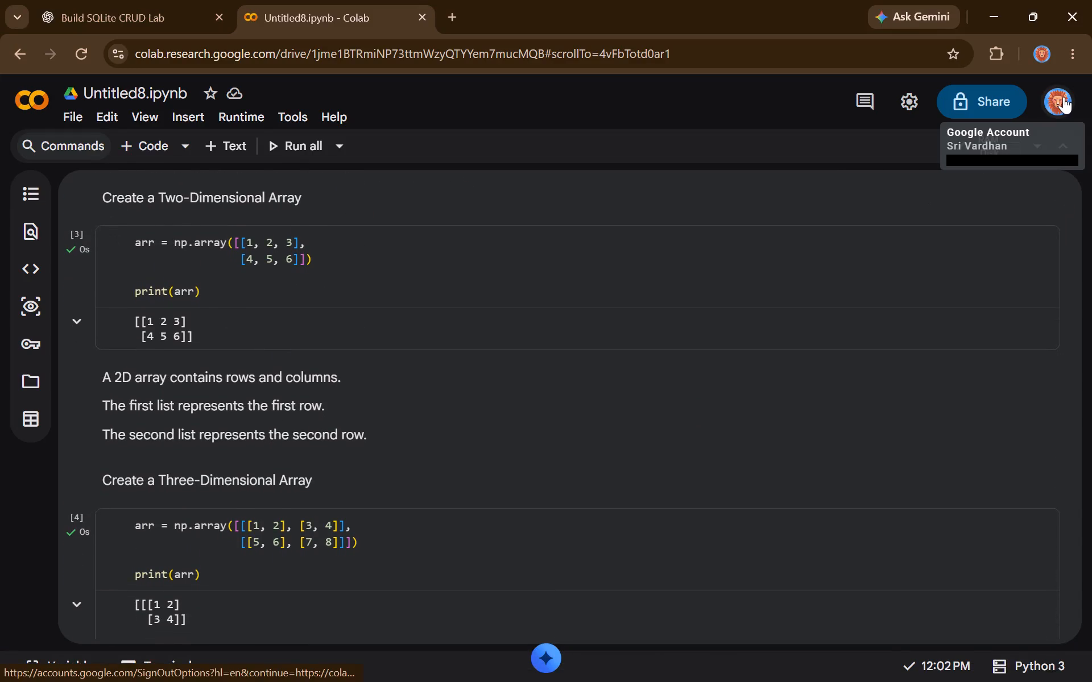
key(shift+super+s)
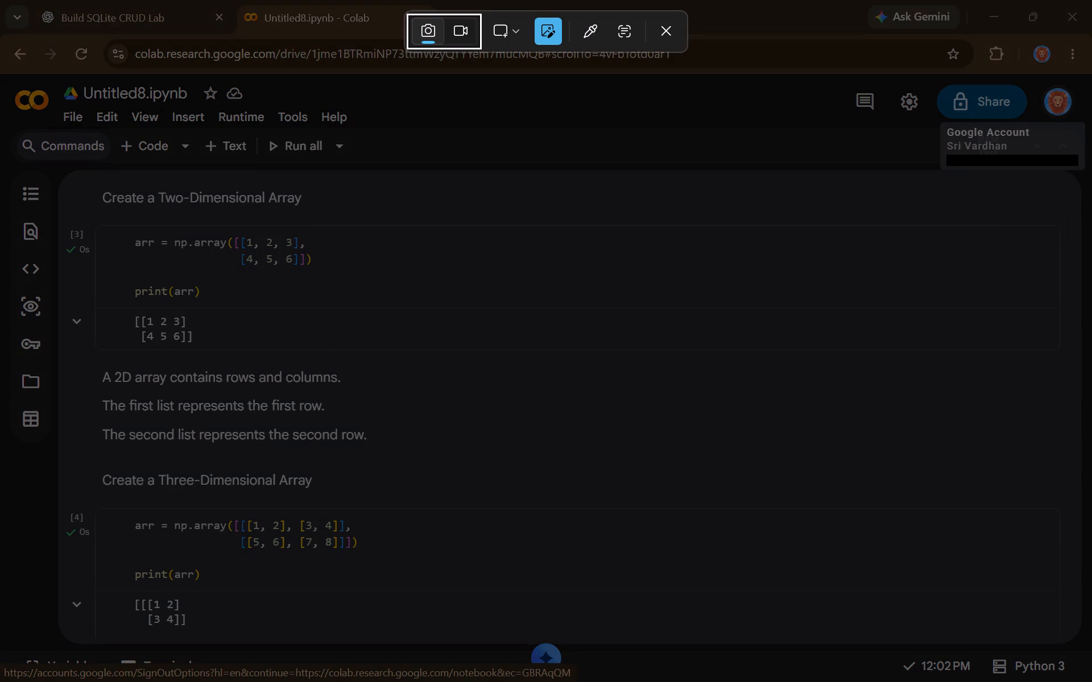
drag(0, 73, 1091, 415)
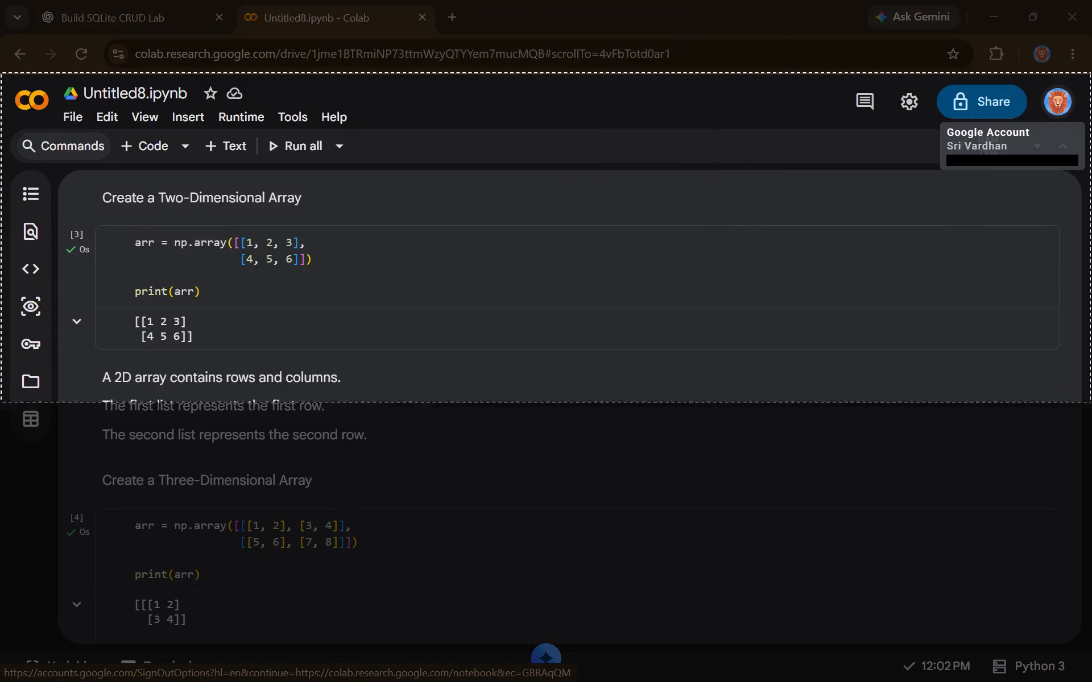
drag(1091, 415, 1091, 646)
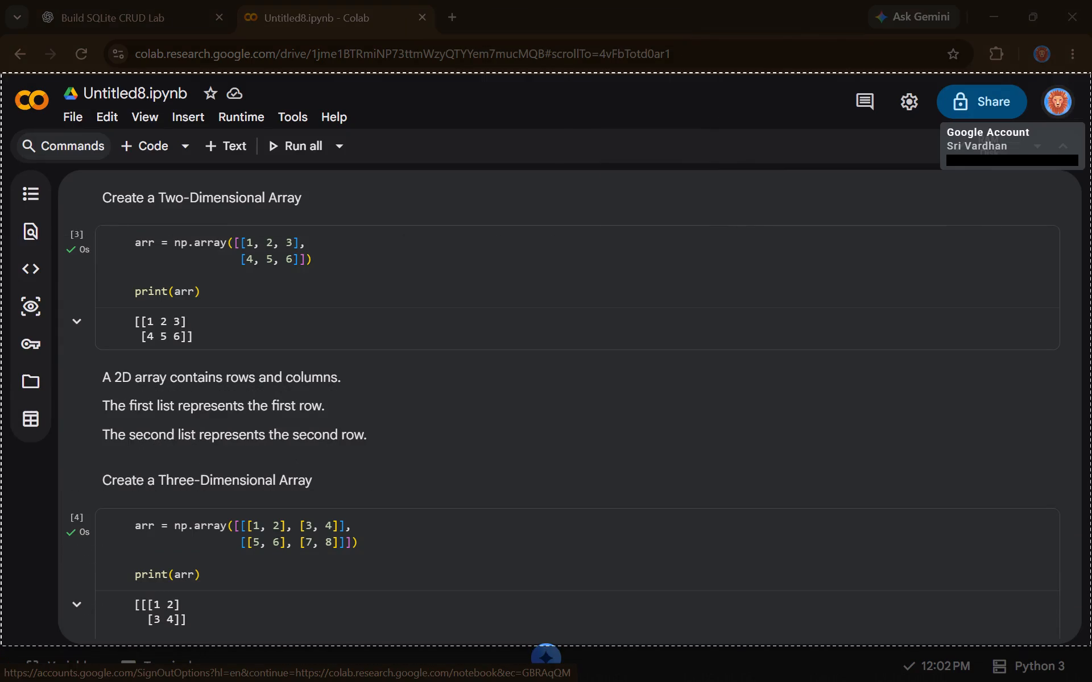
drag(1091, 646, 1091, 647)
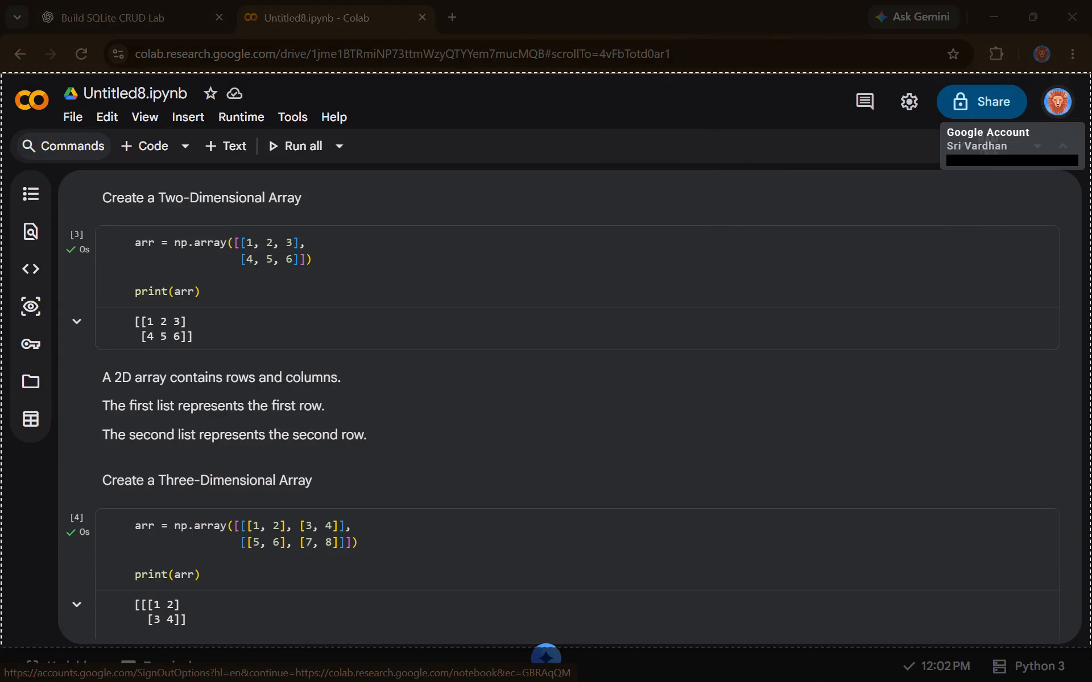
click(366, 21)
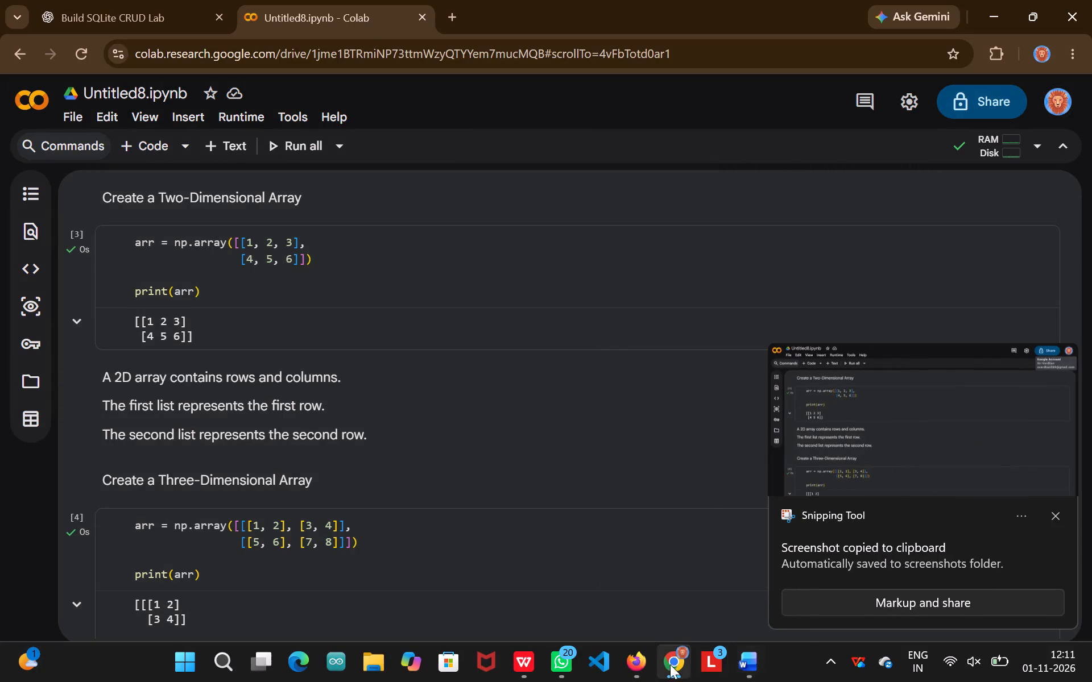
click(750, 589)
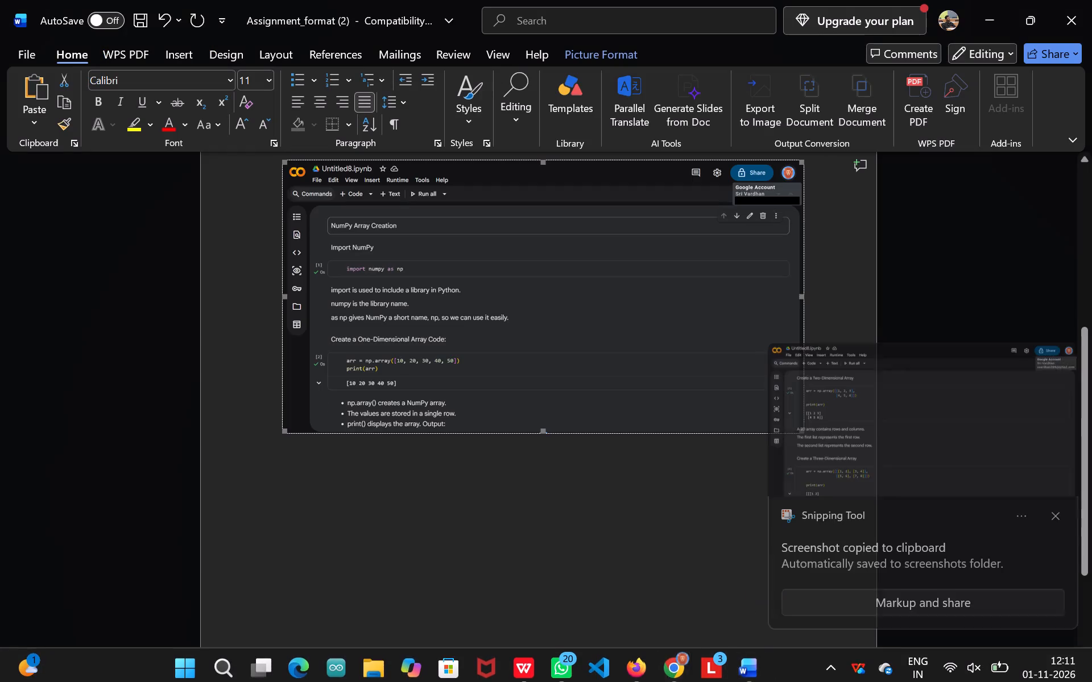
double_click(291, 483)
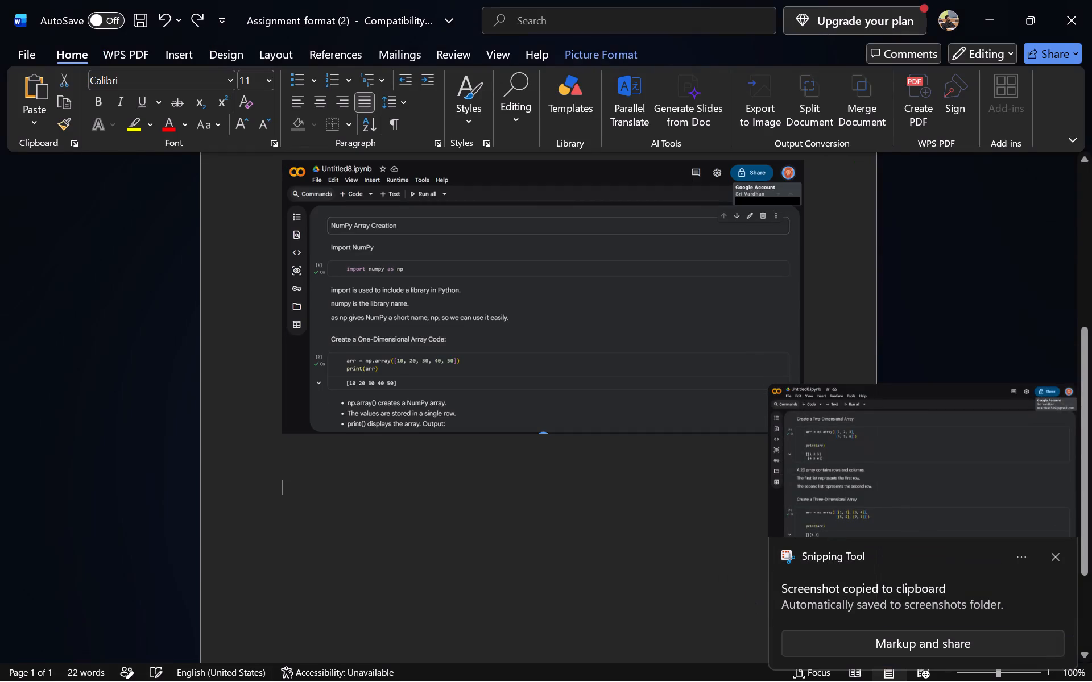
click(184, 57)
click(176, 117)
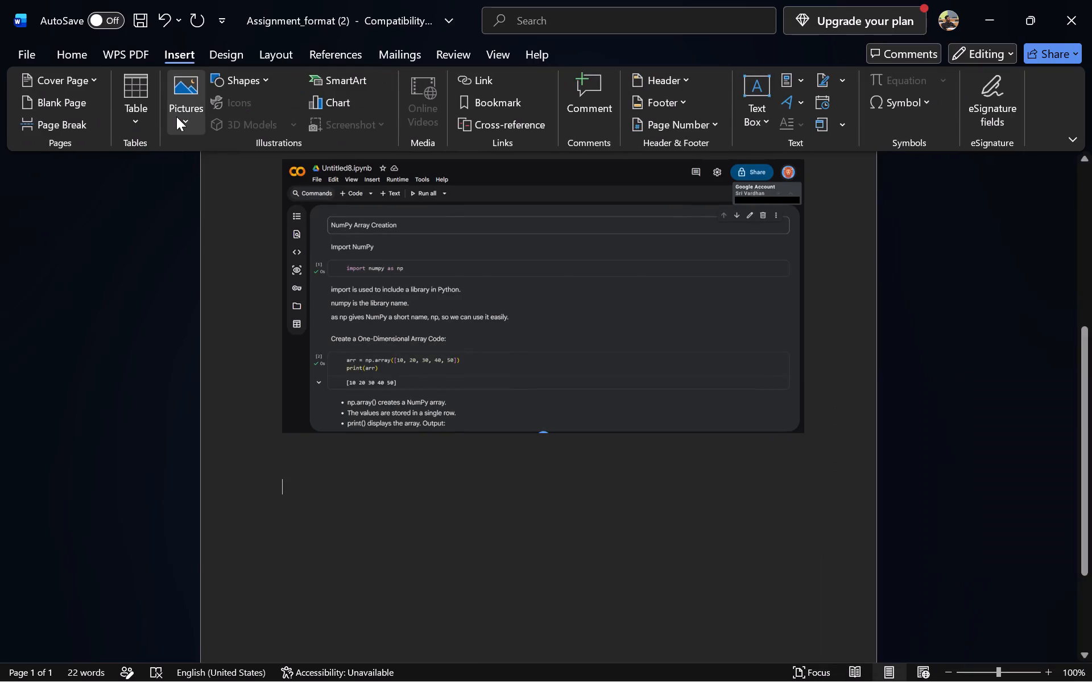
click(234, 166)
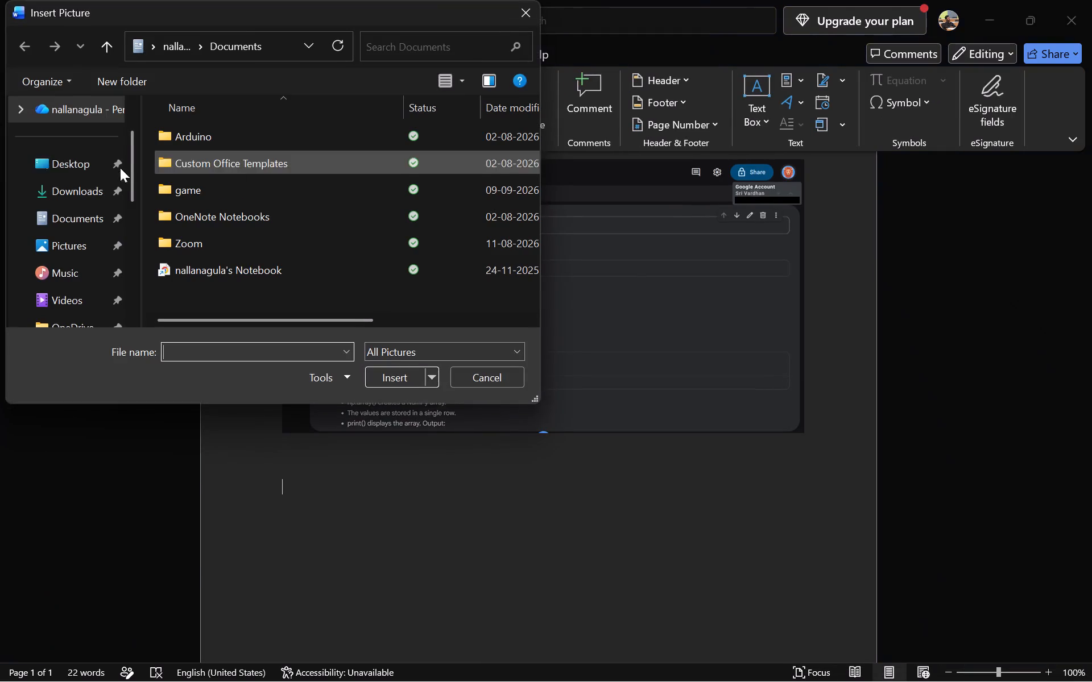
scroll(89, 167, up, 4)
click(81, 138)
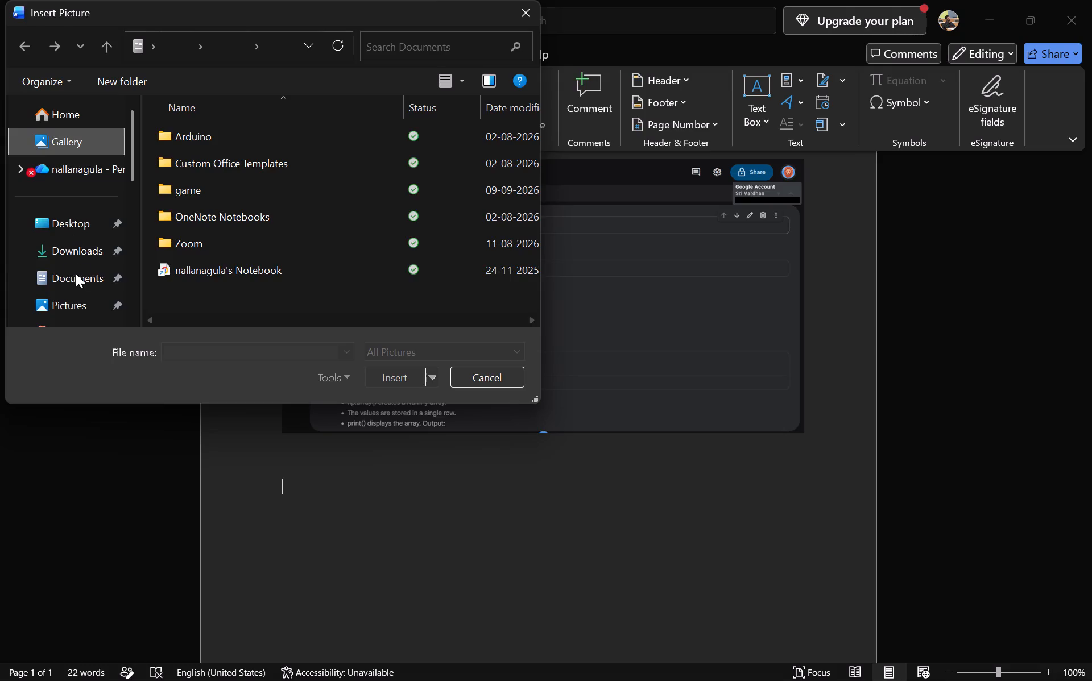
scroll(76, 273, down, 2)
scroll(102, 190, up, 20)
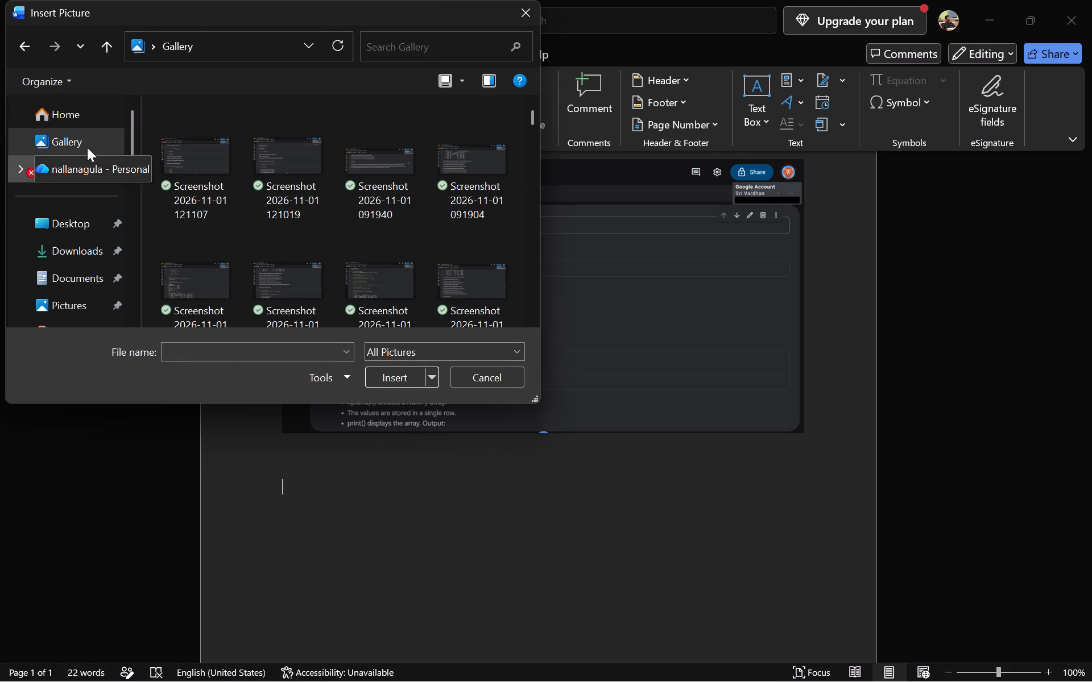
click(87, 147)
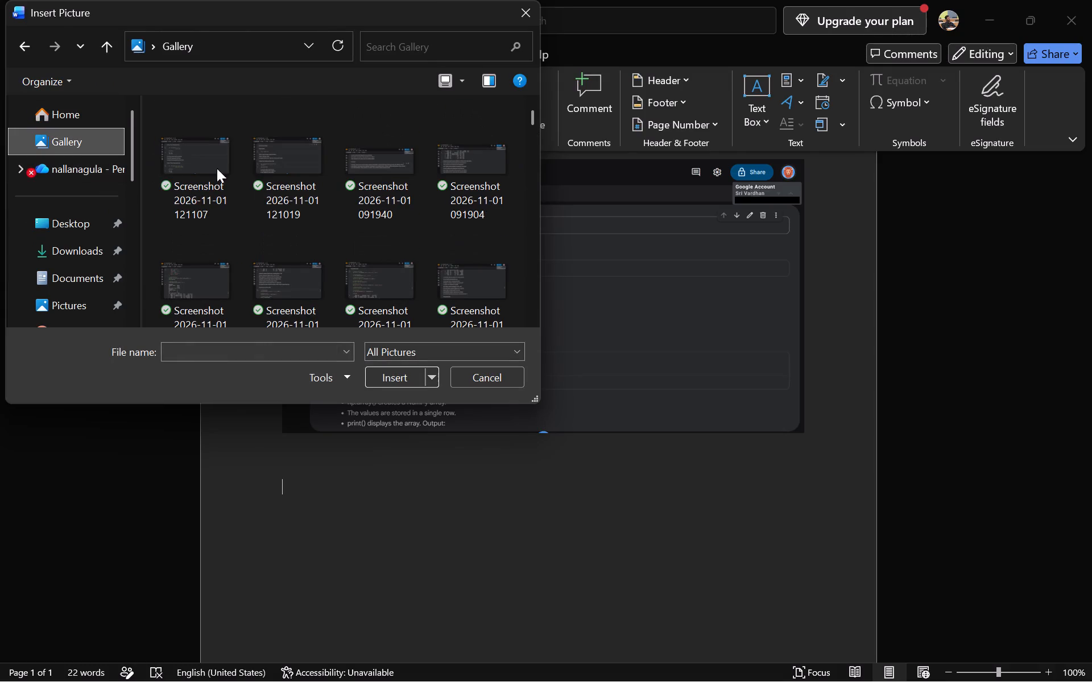
double_click(195, 164)
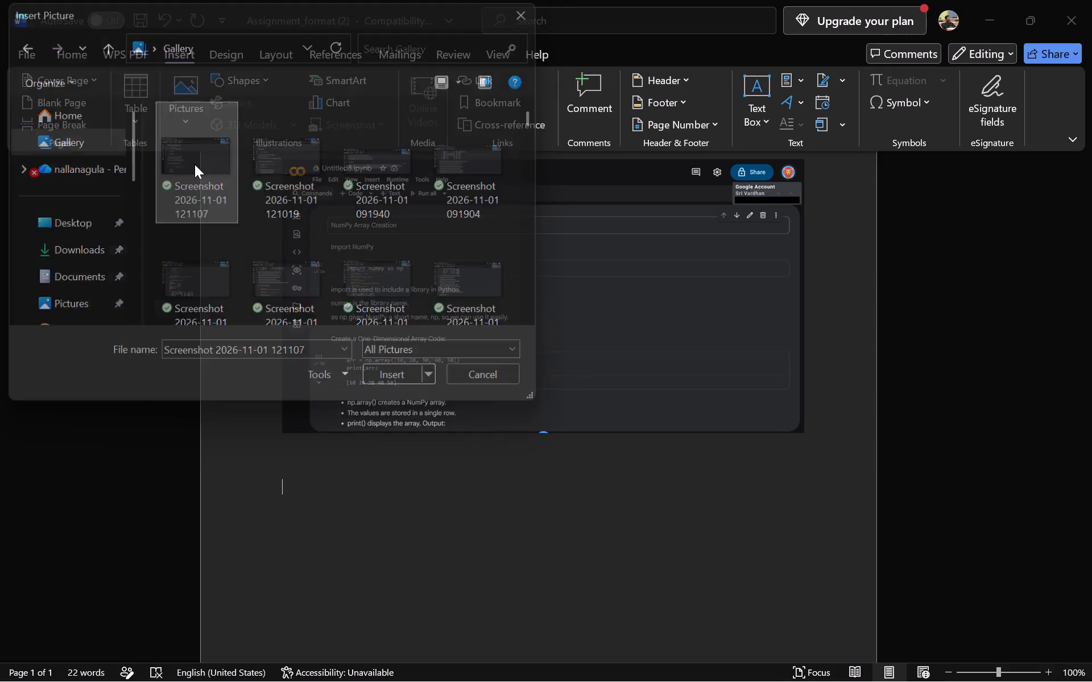
Add 18 blank lines beneath the first notebook screenshot, filling the rest of page 1 down to the top of page 2.
scroll(413, 284, up, 1)
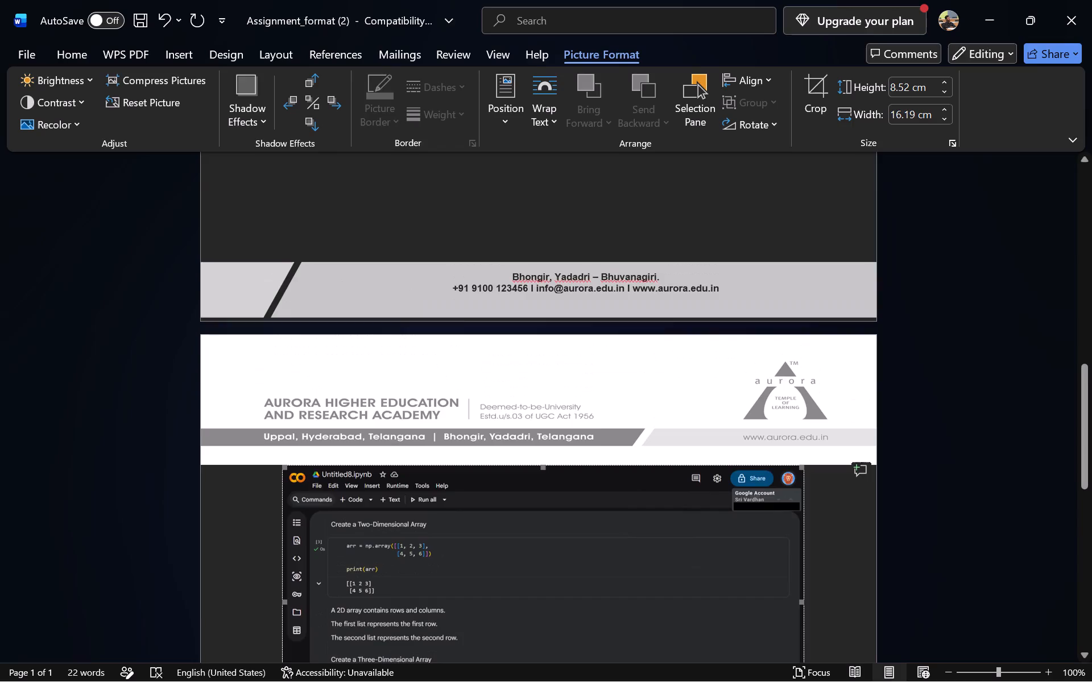
click(327, 213)
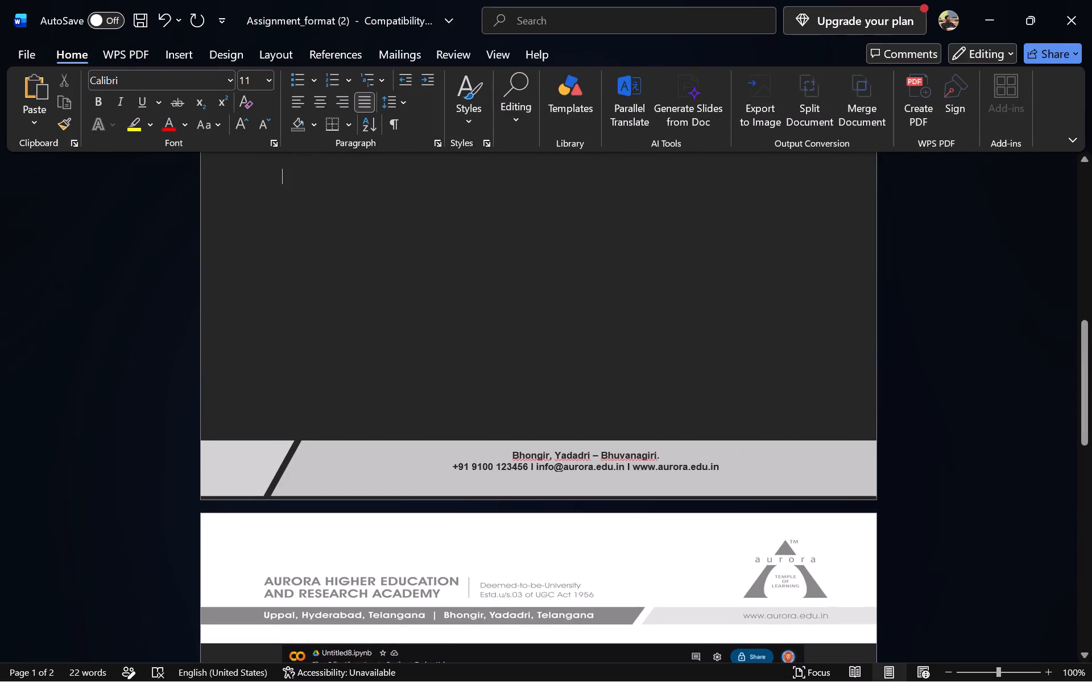
key(Return)
key(Return)
key(Return)
key(Return)
key(Return)
key(Return)
key(Return)
key(Return)
key(Return)
key(Return)
key(Return)
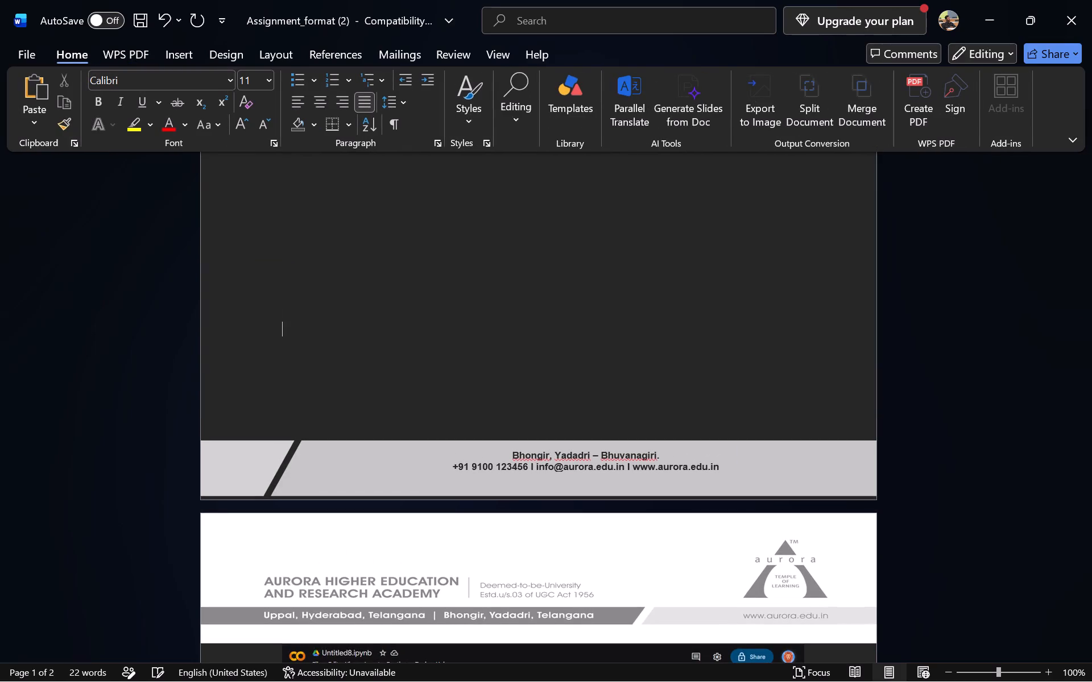
key(Return)
key(Return)
key(Return)
key(Return)
key(Return)
key(Return)
key(Return)
Place the text cursor beneath the two-dimensional and three-dimensional array screenshot on page 2.
scroll(327, 213, down, 4)
scroll(185, 231, down, 1)
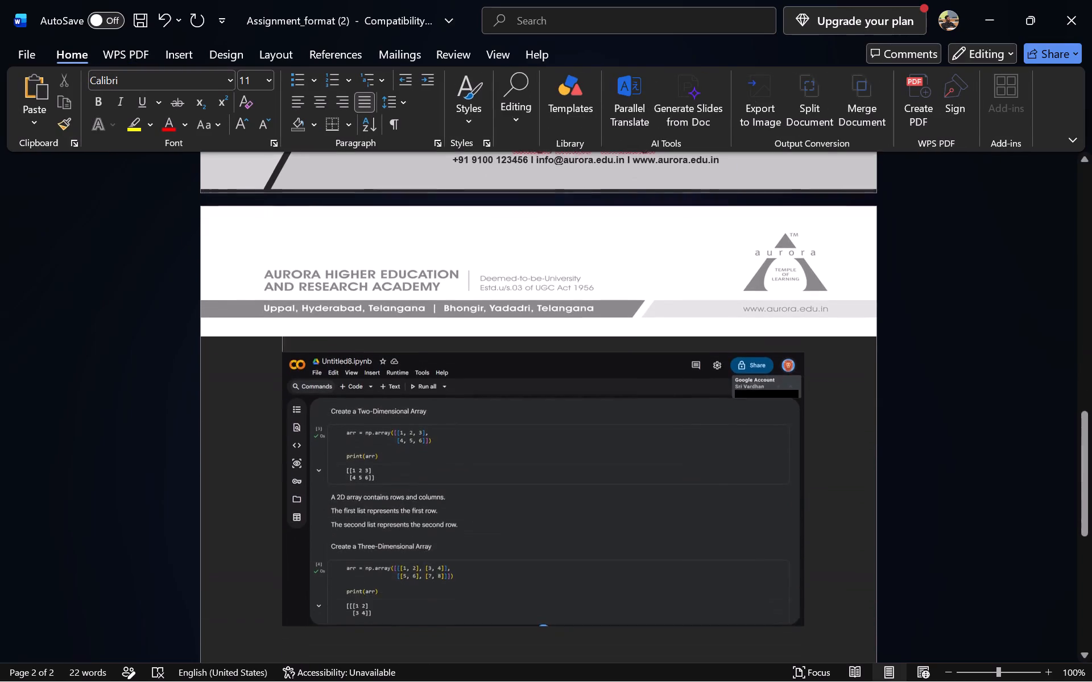
scroll(185, 231, down, 1)
click(299, 463)
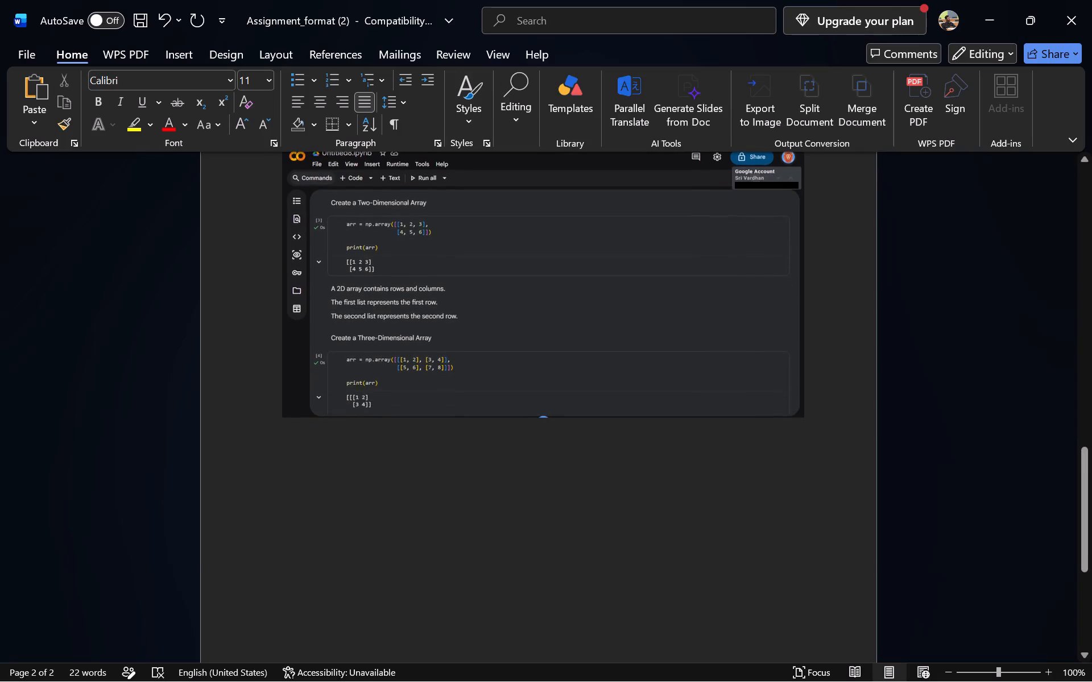
double_click(299, 463)
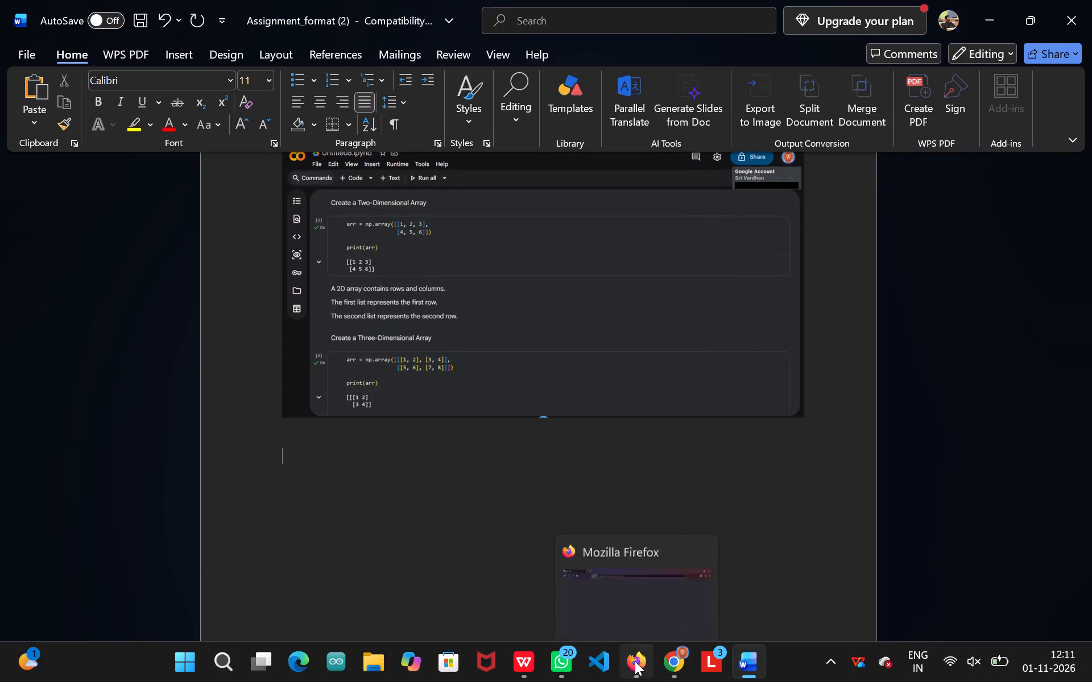
Switch to the Colab notebook in Chrome and capture a full-width screenshot from the 3D array explanation through arange() to the start of Array of Zeros.
click(669, 573)
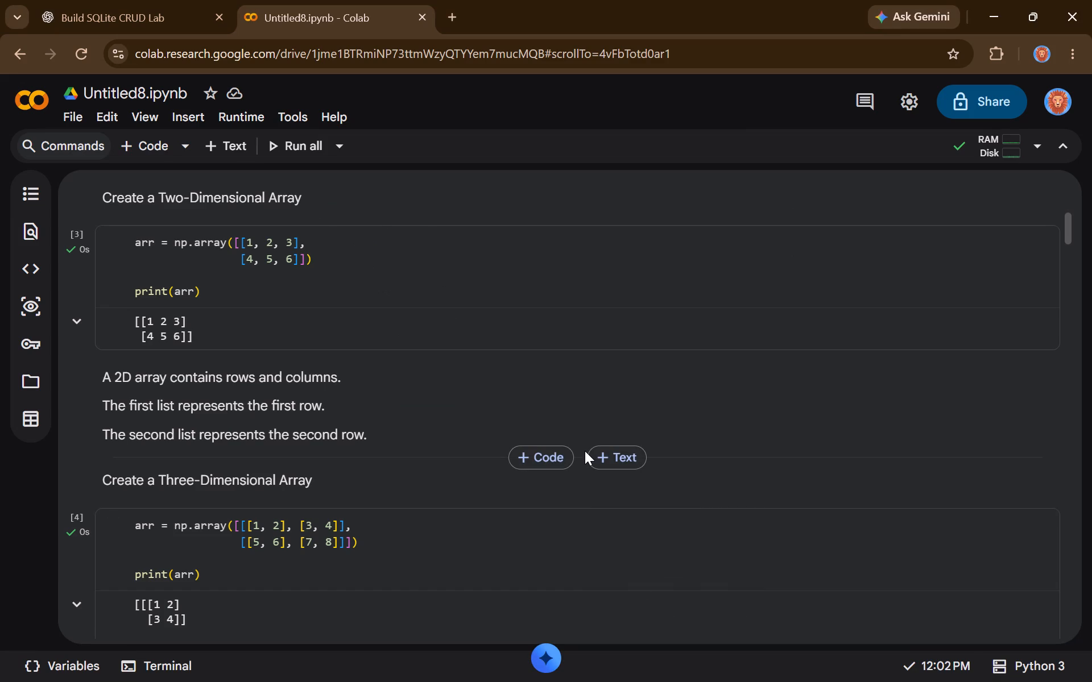
scroll(490, 491, down, 3)
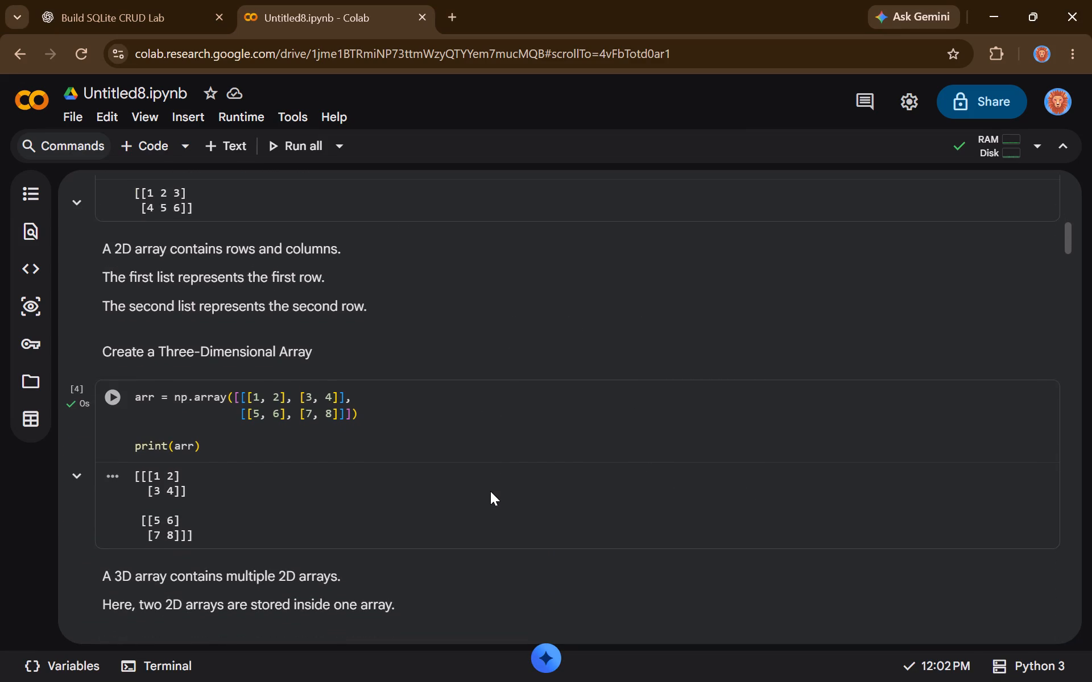
scroll(490, 491, down, 2)
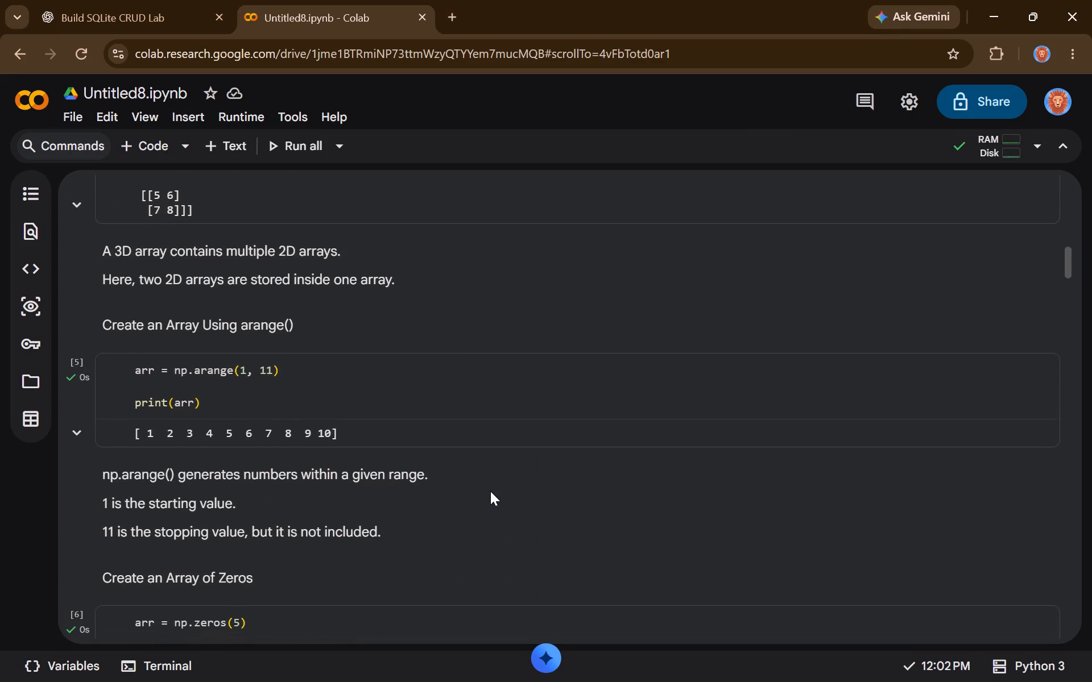
scroll(490, 491, down, 2)
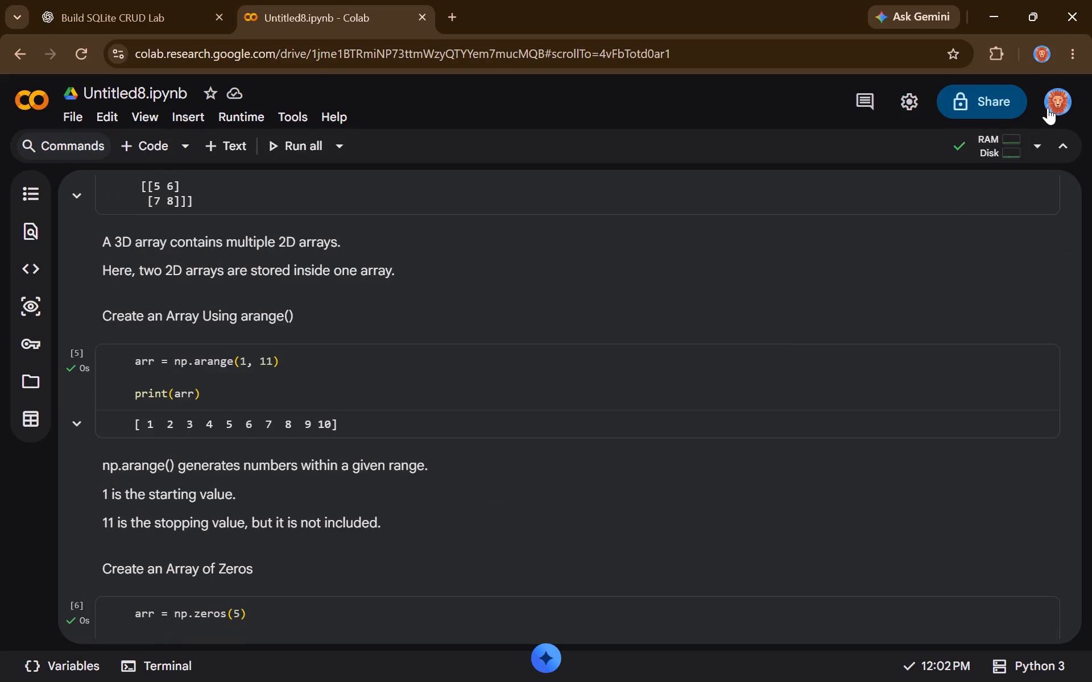
key(shift+super+s)
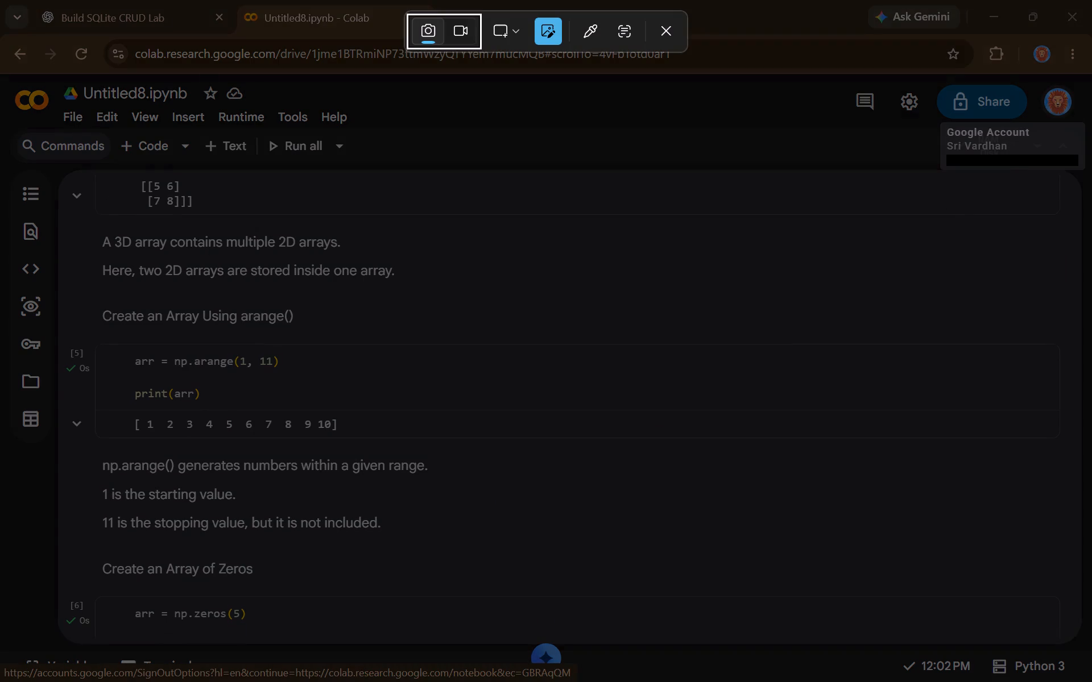
drag(0, 71, 1091, 668)
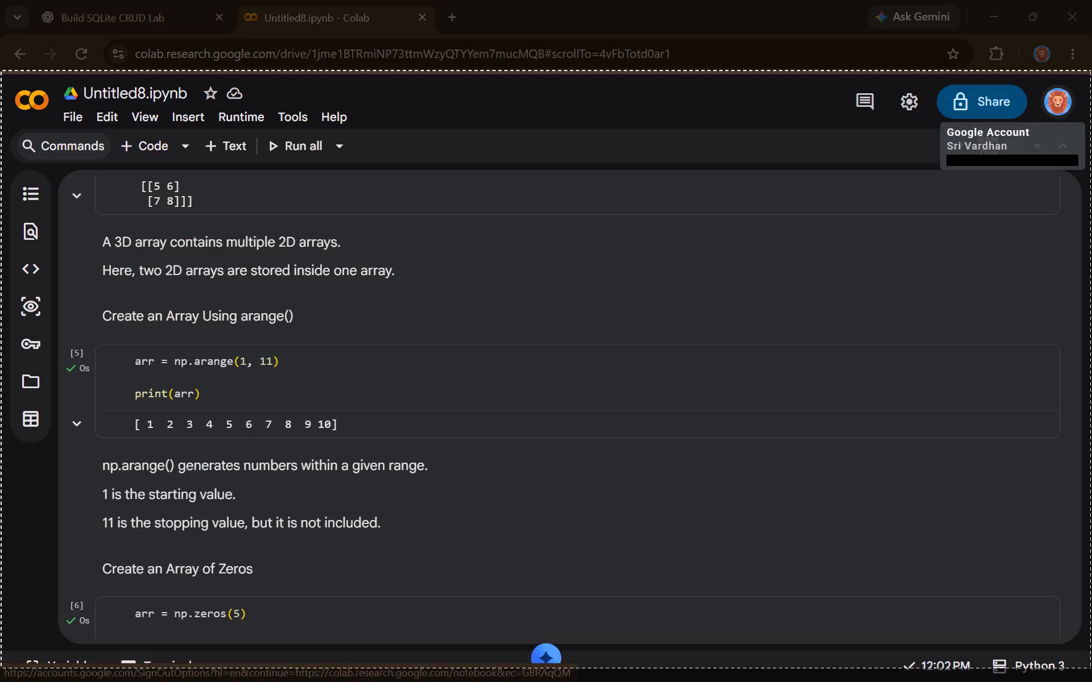
drag(1091, 668, 1091, 638)
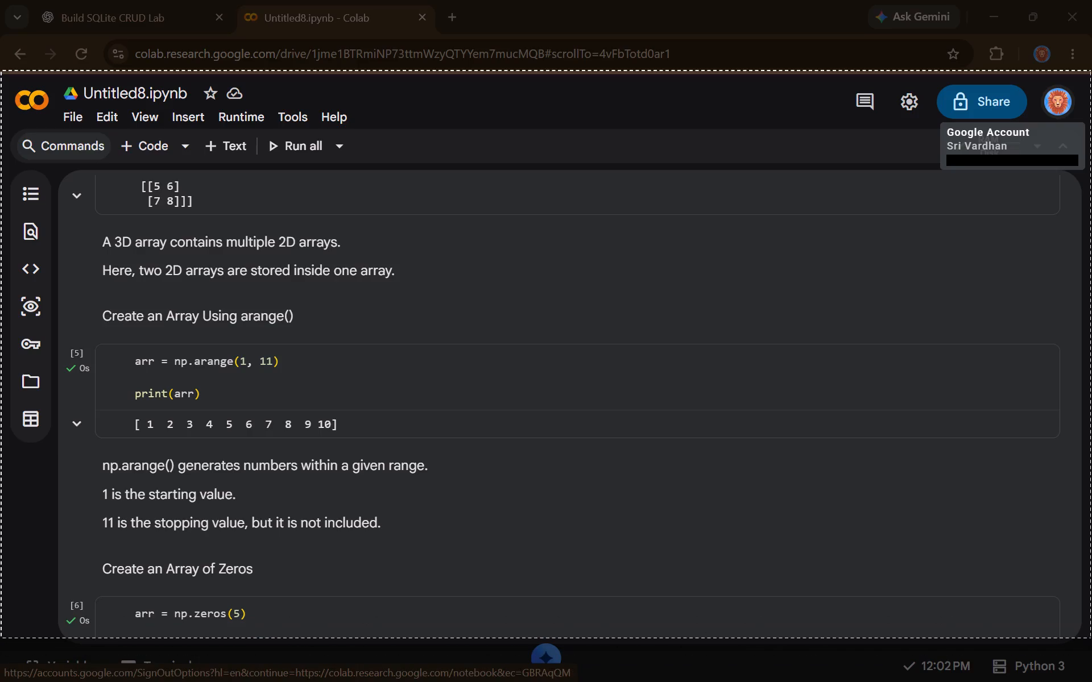
drag(1091, 638, 1091, 638)
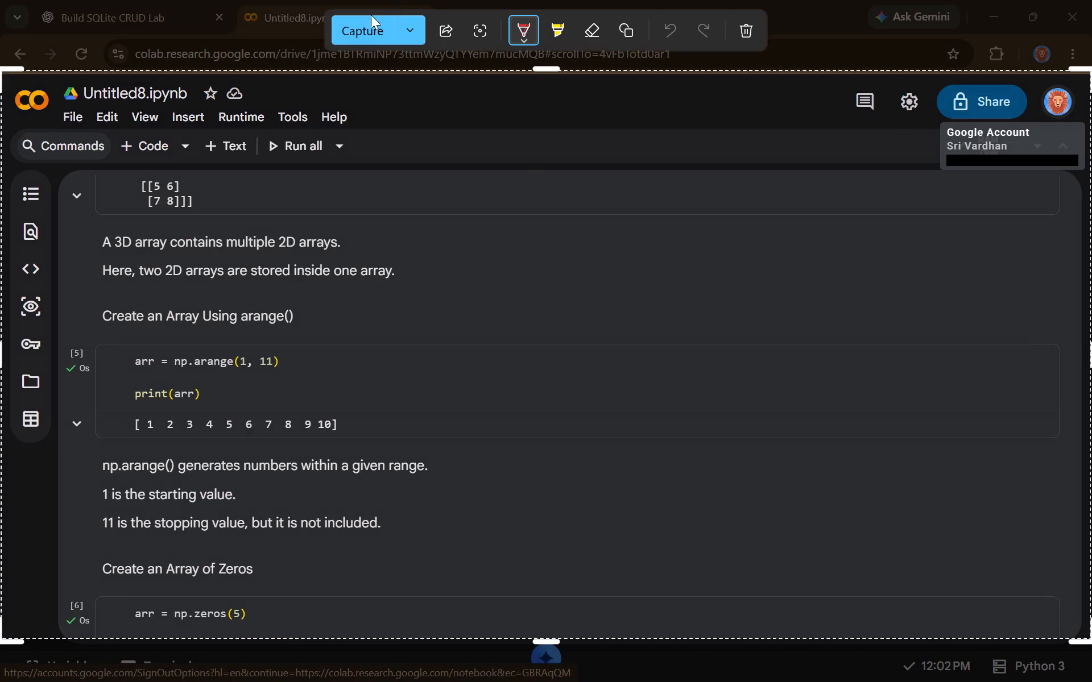
click(367, 18)
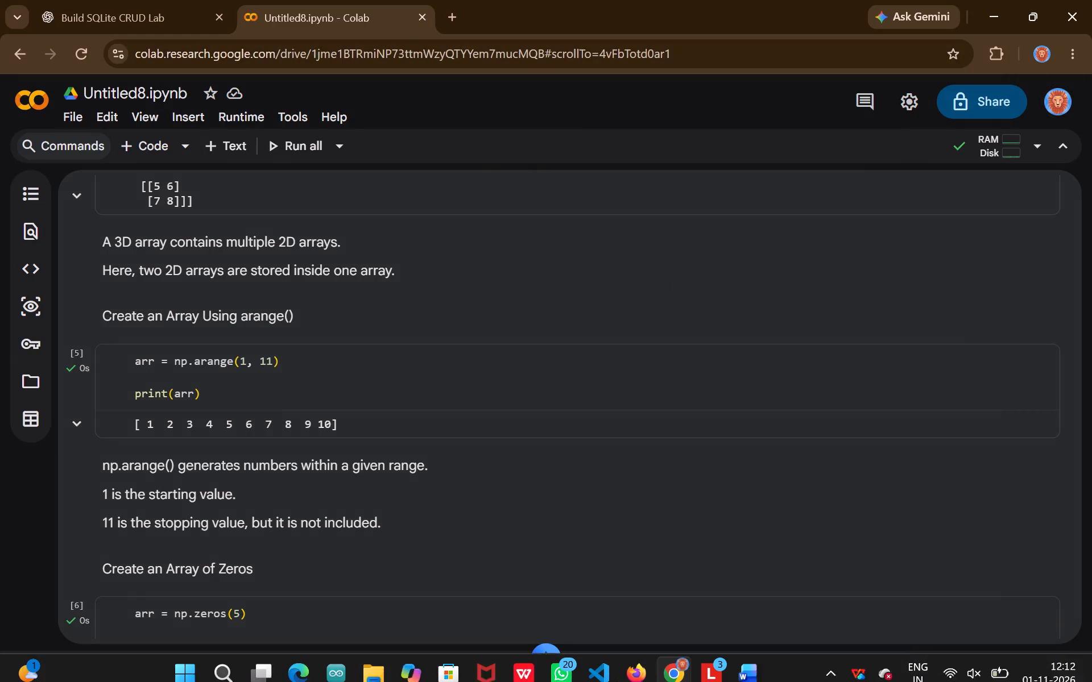
click(744, 593)
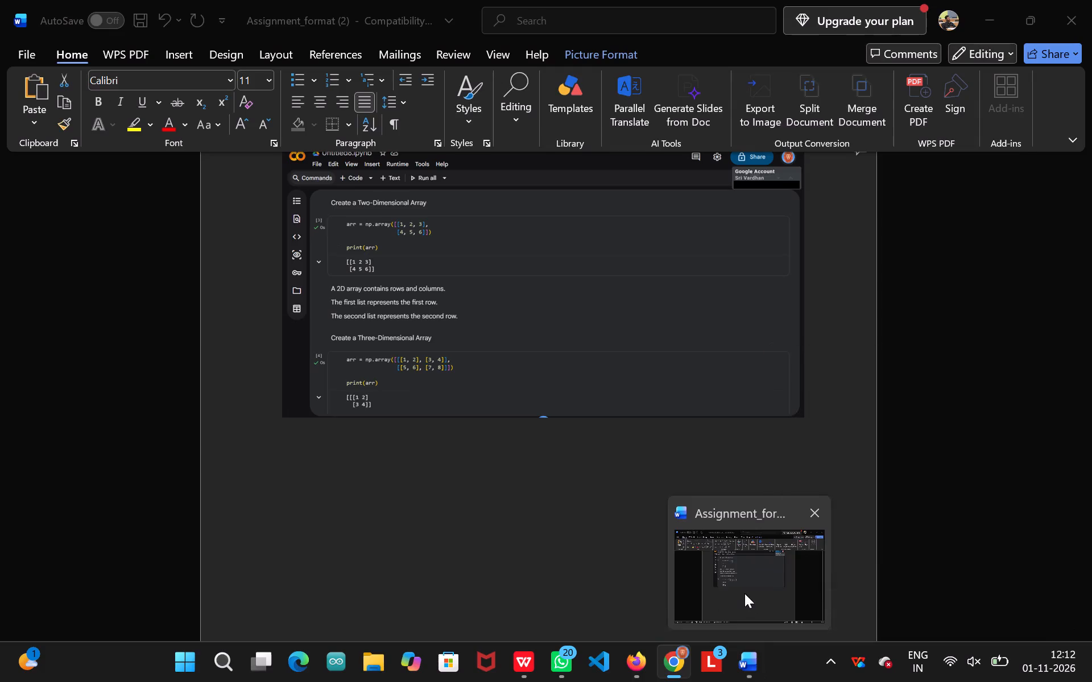
double_click(283, 470)
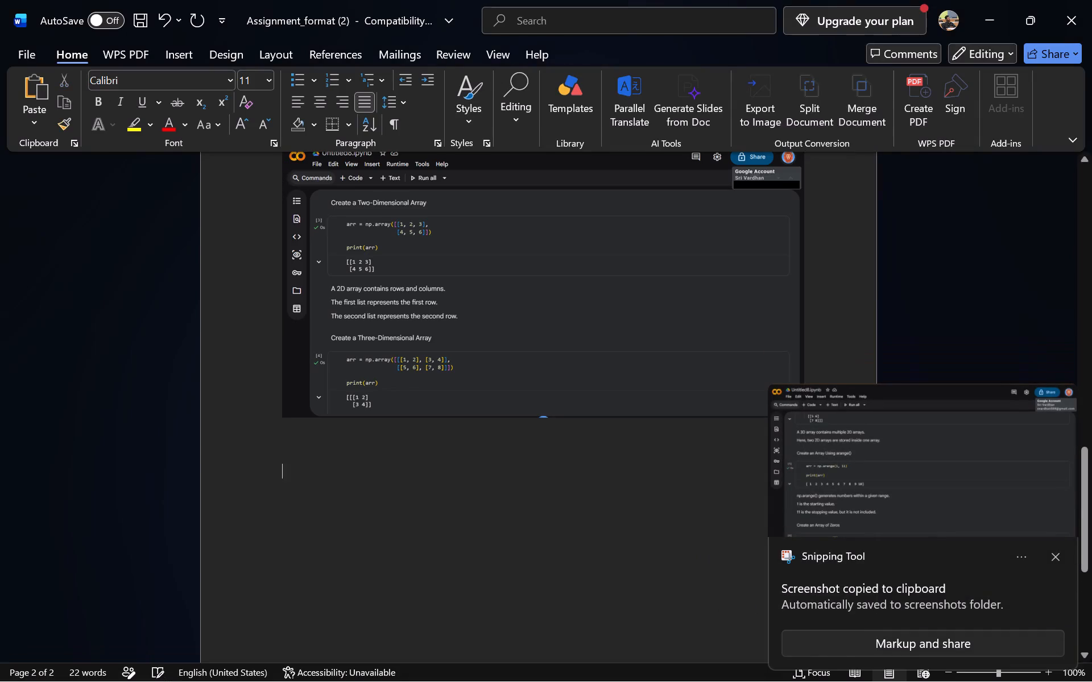
click(179, 56)
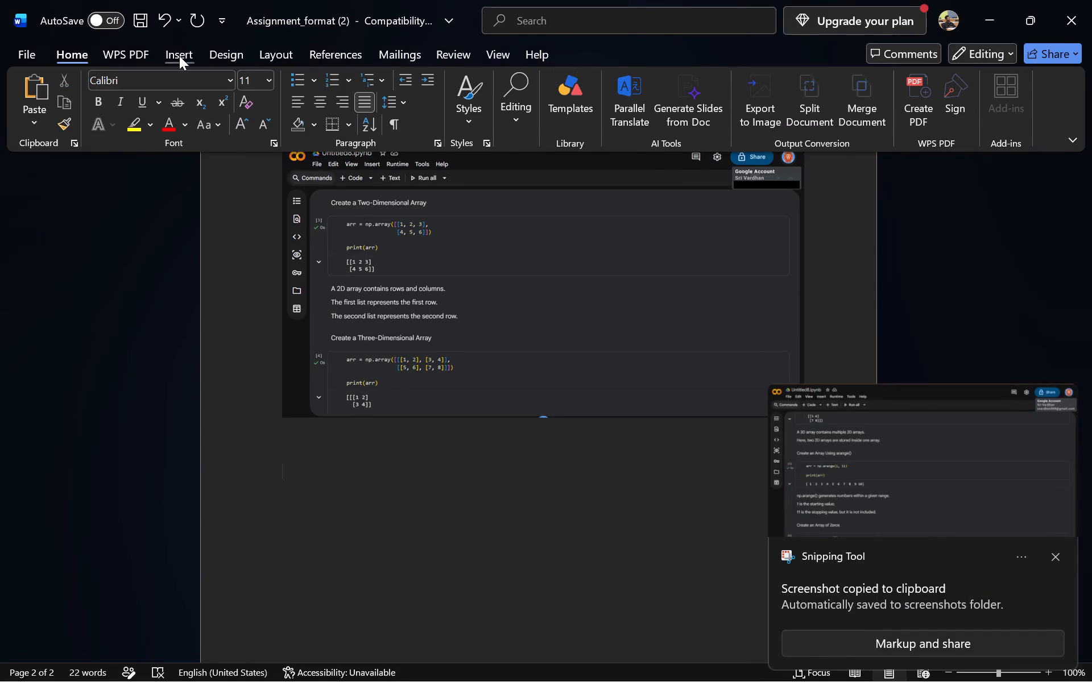
click(175, 102)
click(220, 162)
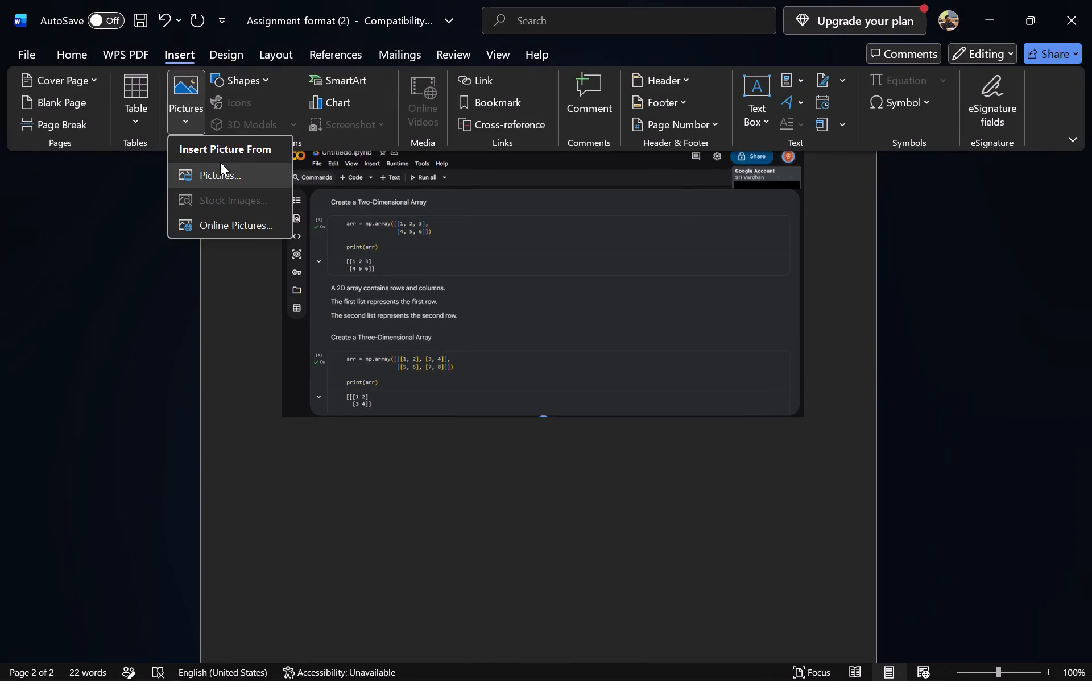
click(240, 167)
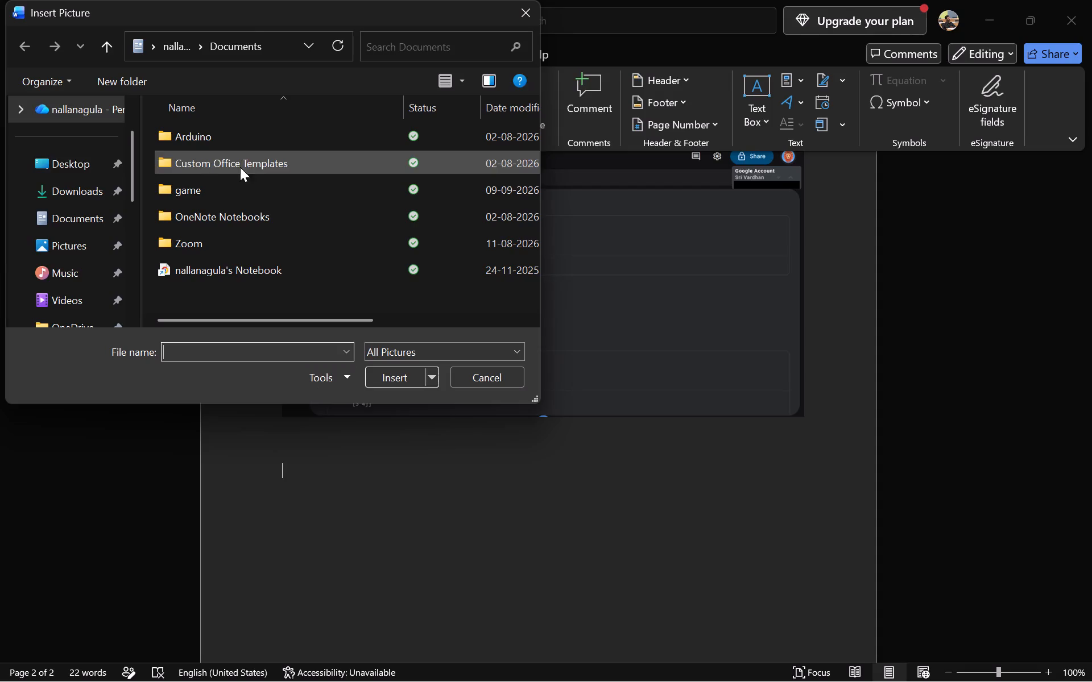
scroll(100, 164, up, 5)
click(98, 148)
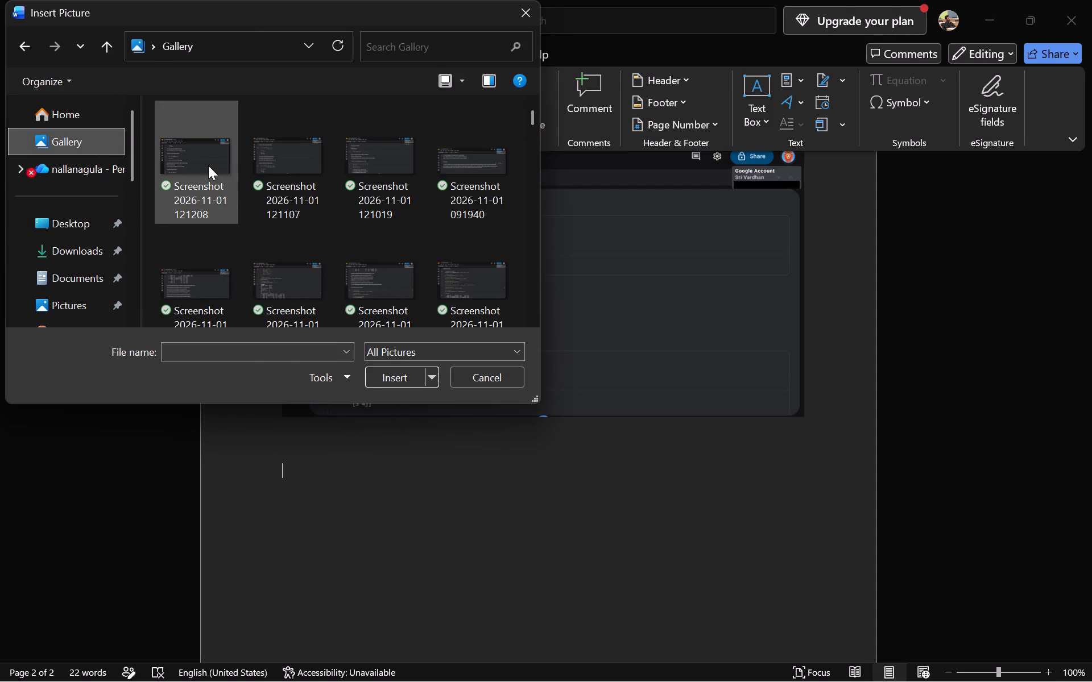
double_click(208, 165)
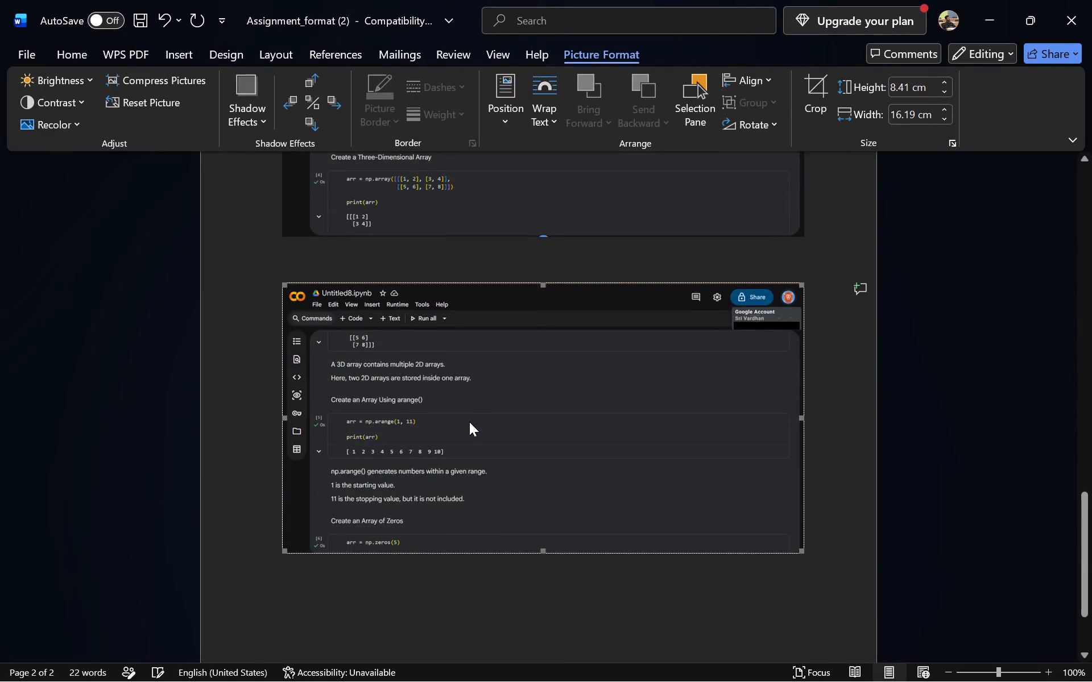
scroll(469, 422, down, 1)
scroll(381, 501, down, 1)
scroll(335, 514, down, 1)
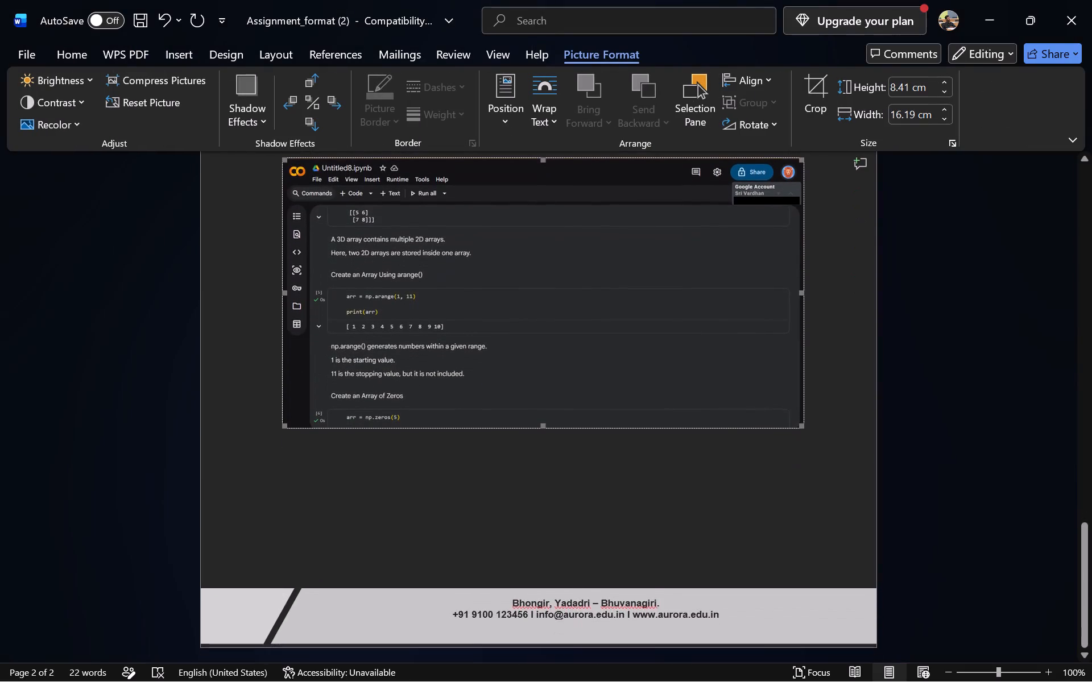
scroll(335, 514, down, 1)
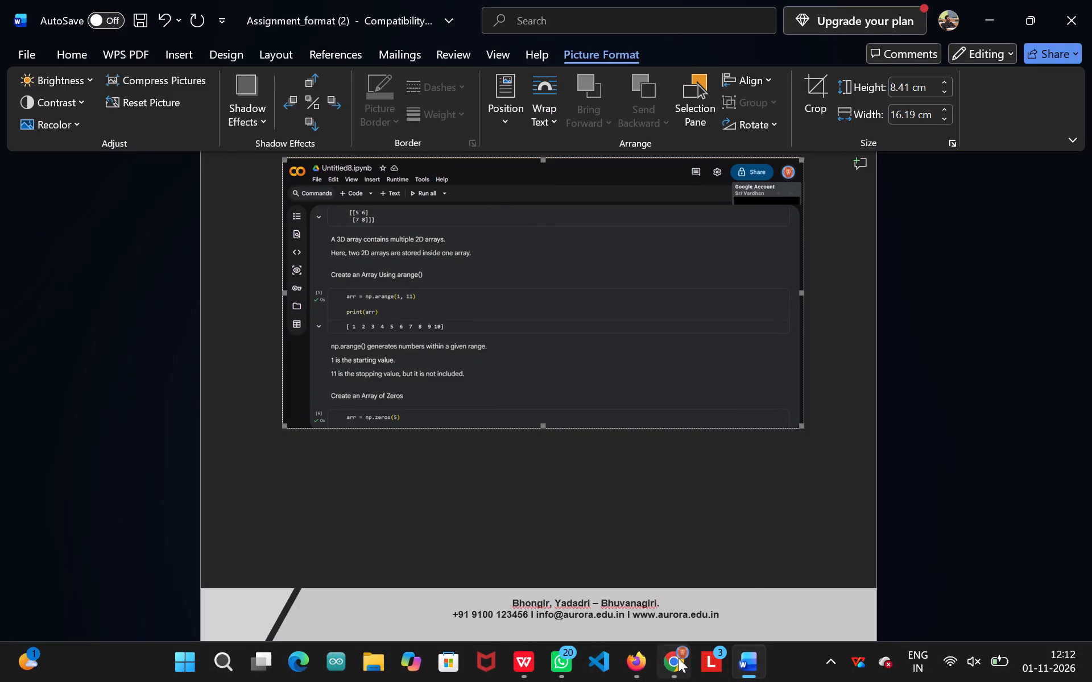
Return to the Colab notebook in Chrome and capture a full-width screenshot from the zeros output through Array of Ones to the linspace() code.
click(672, 598)
scroll(600, 477, down, 2)
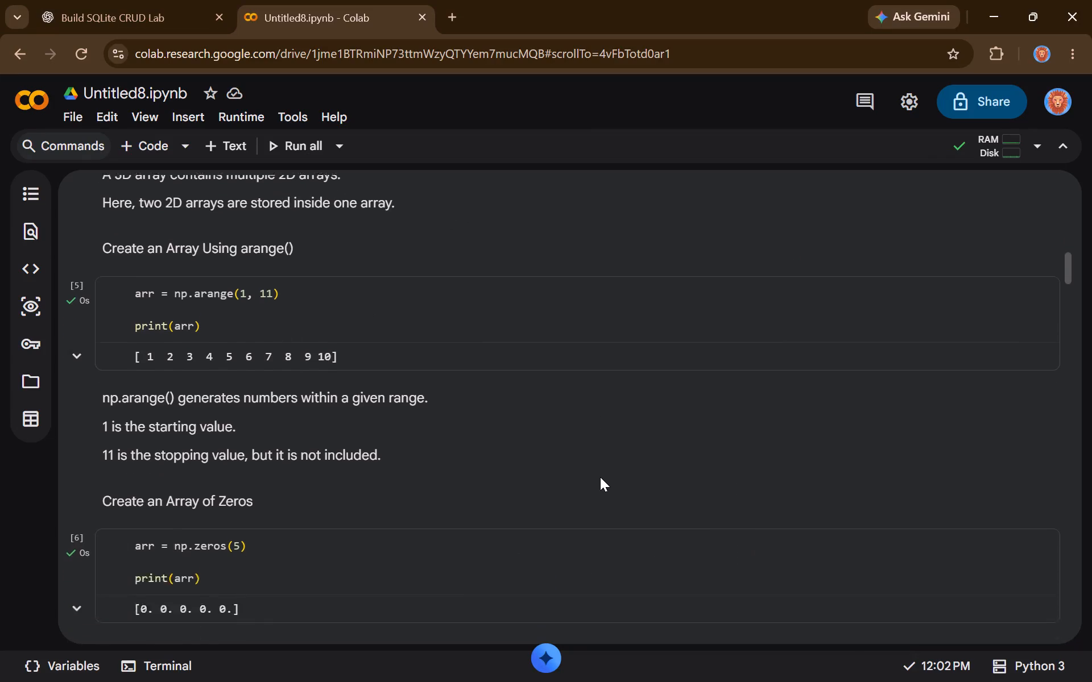
scroll(600, 477, down, 4)
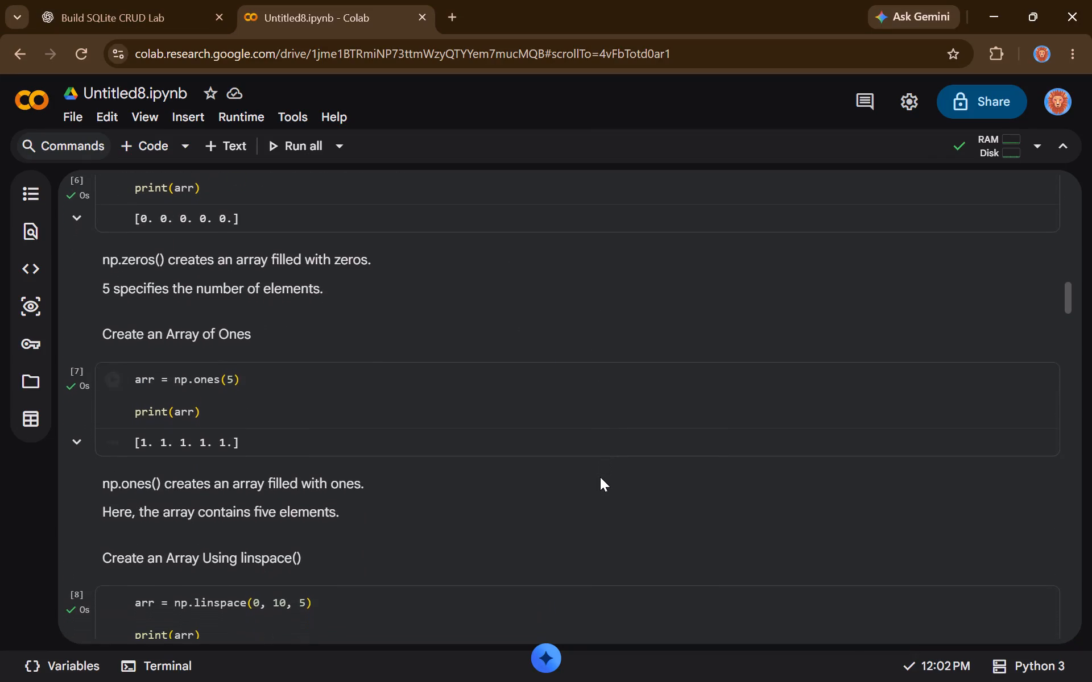
scroll(600, 477, down, 1)
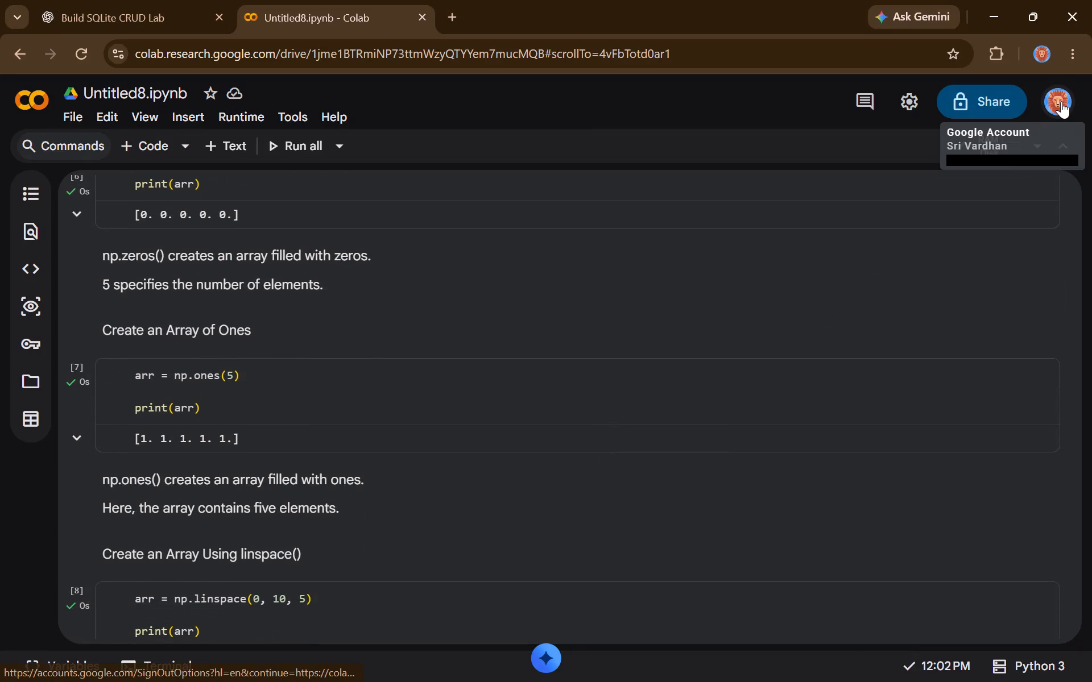
key(shift+super+s)
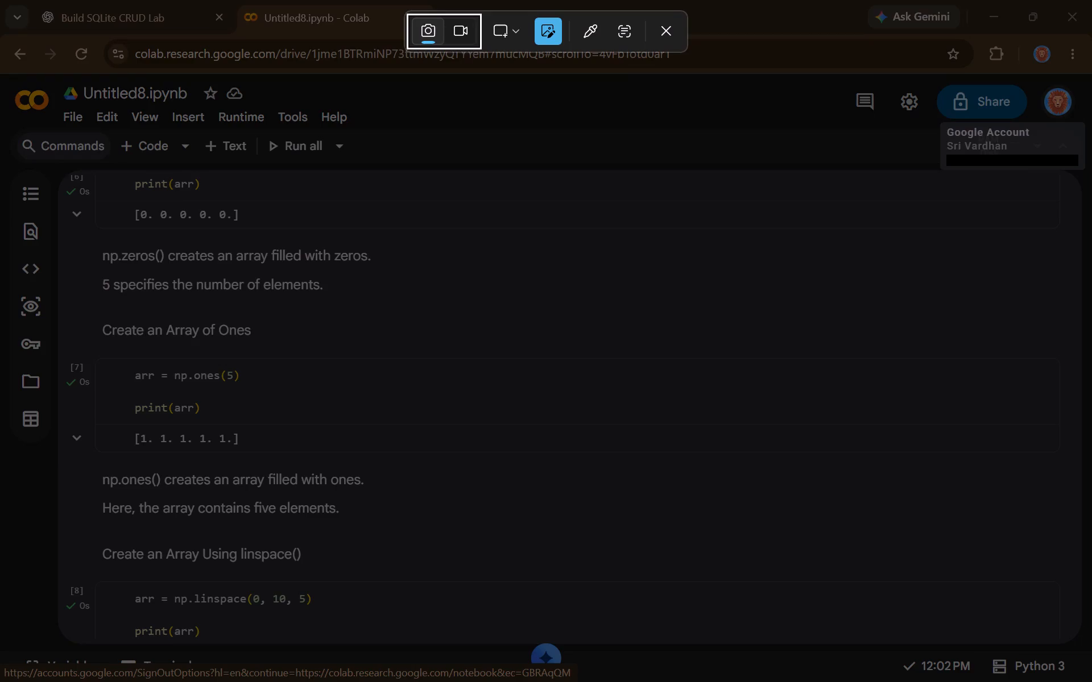
drag(0, 73, 1091, 637)
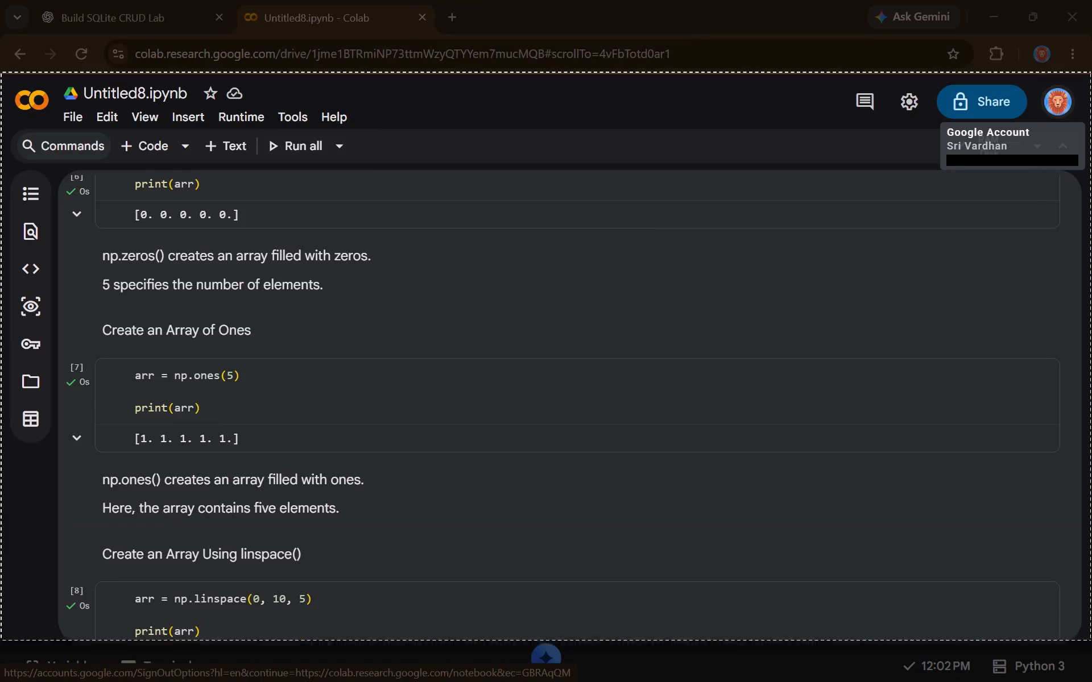
drag(1091, 637, 1091, 643)
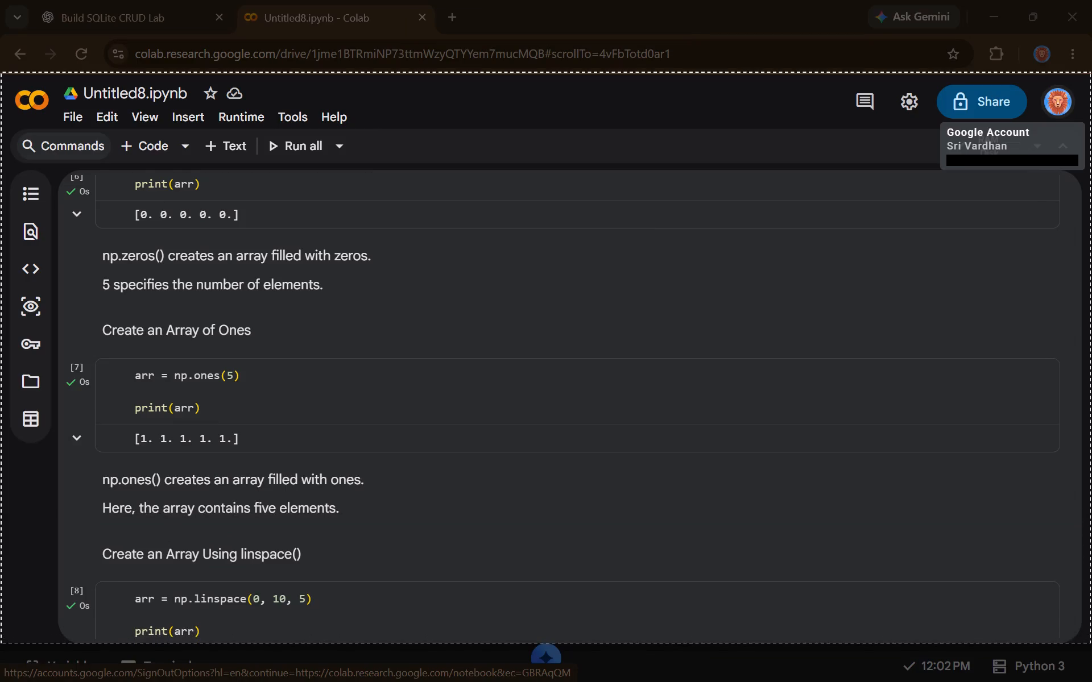
drag(1091, 643, 1091, 644)
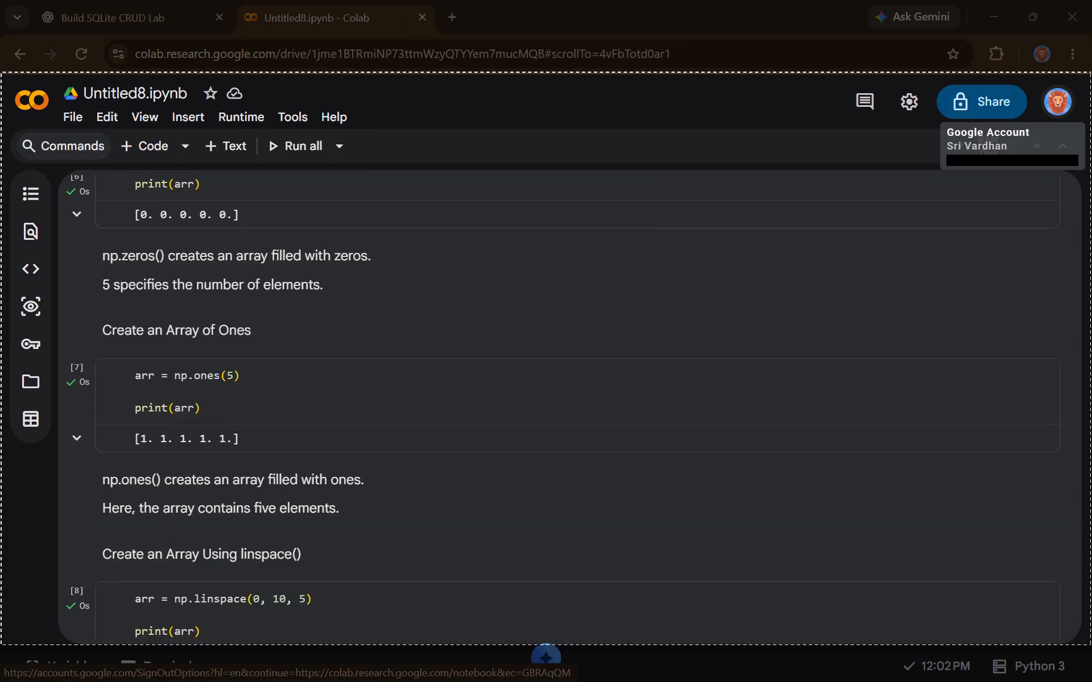
click(357, 38)
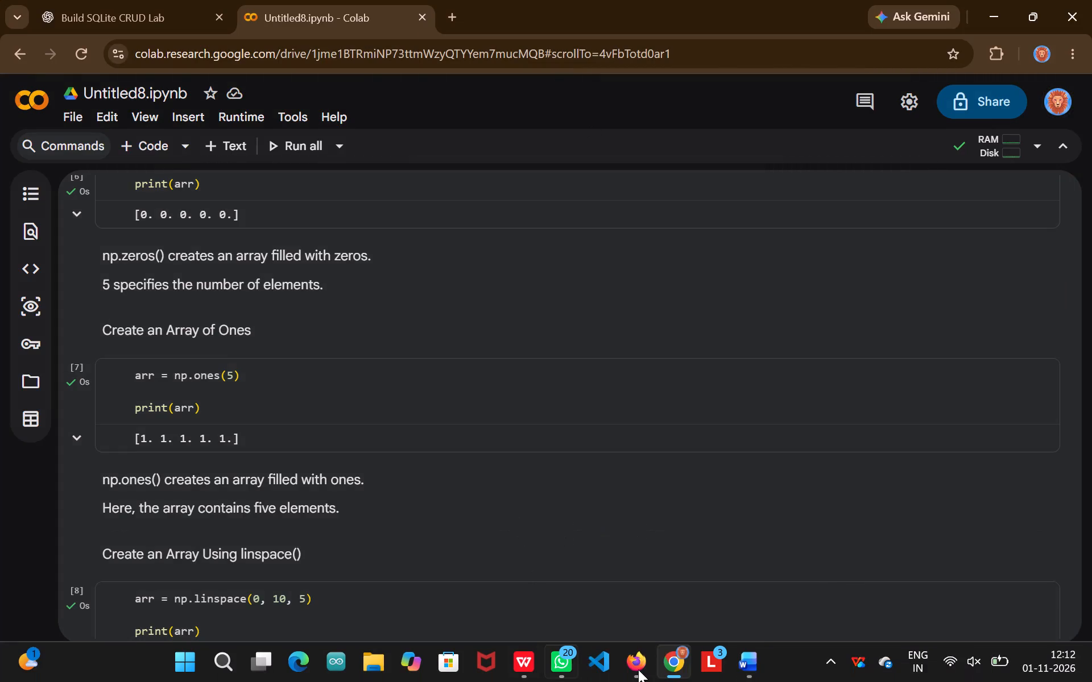
click(752, 587)
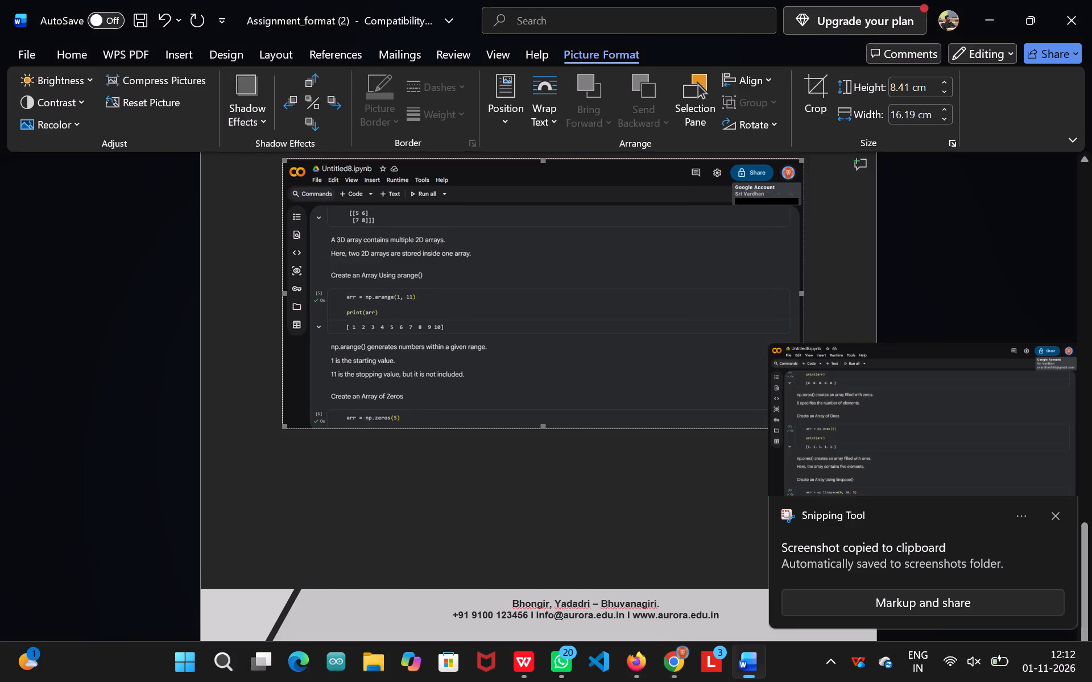
double_click(295, 517)
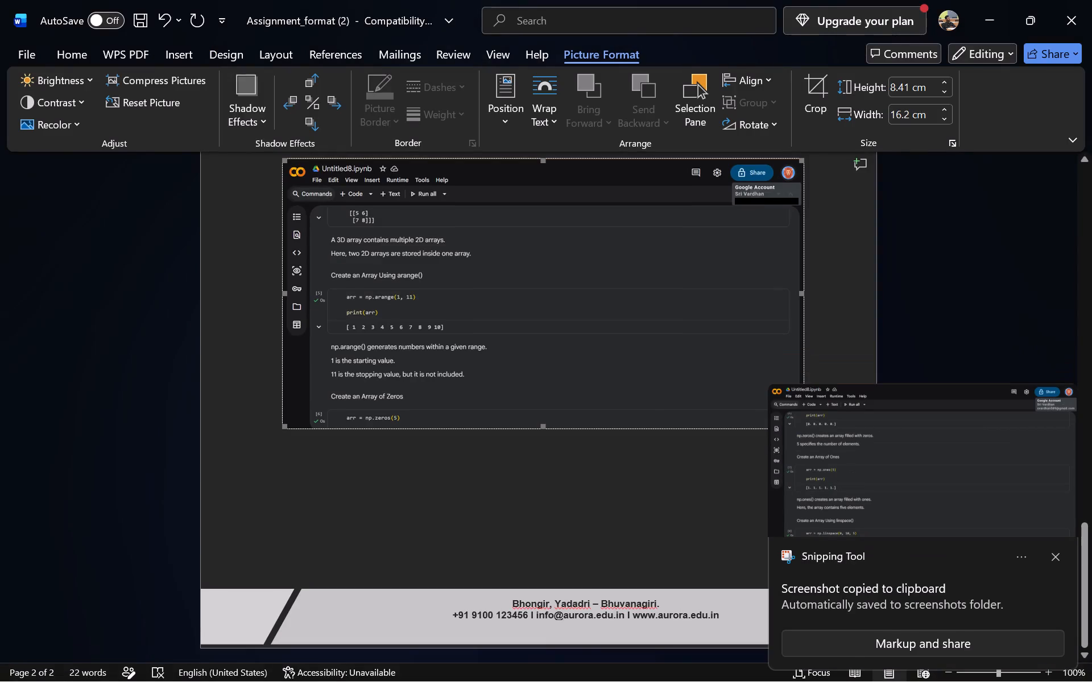
click(171, 49)
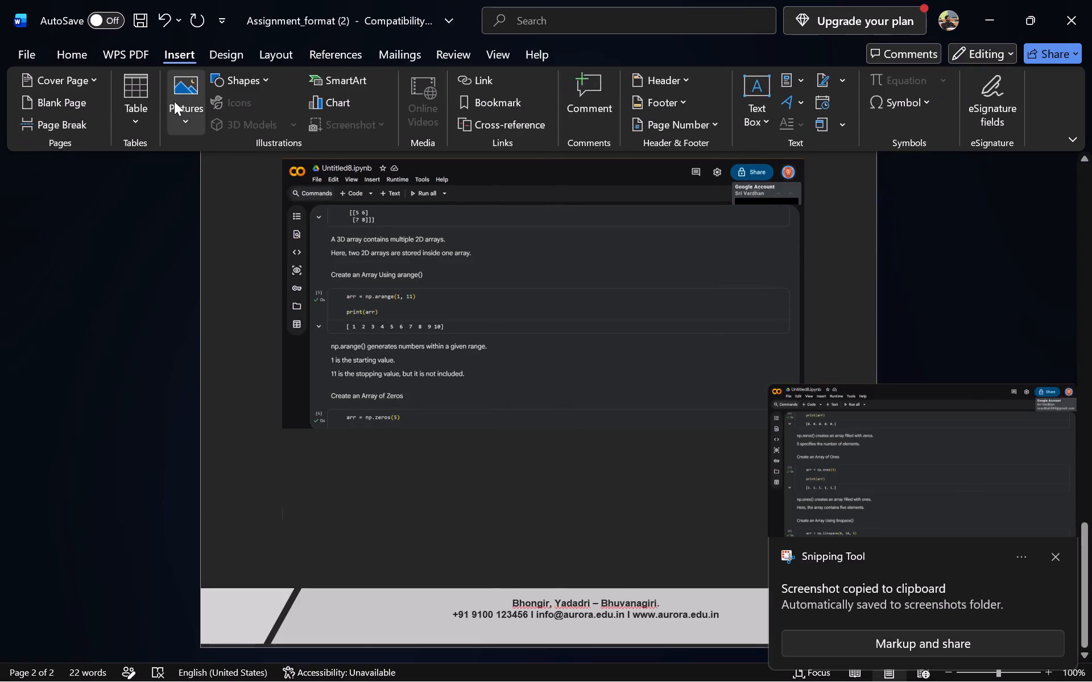
click(174, 110)
click(238, 169)
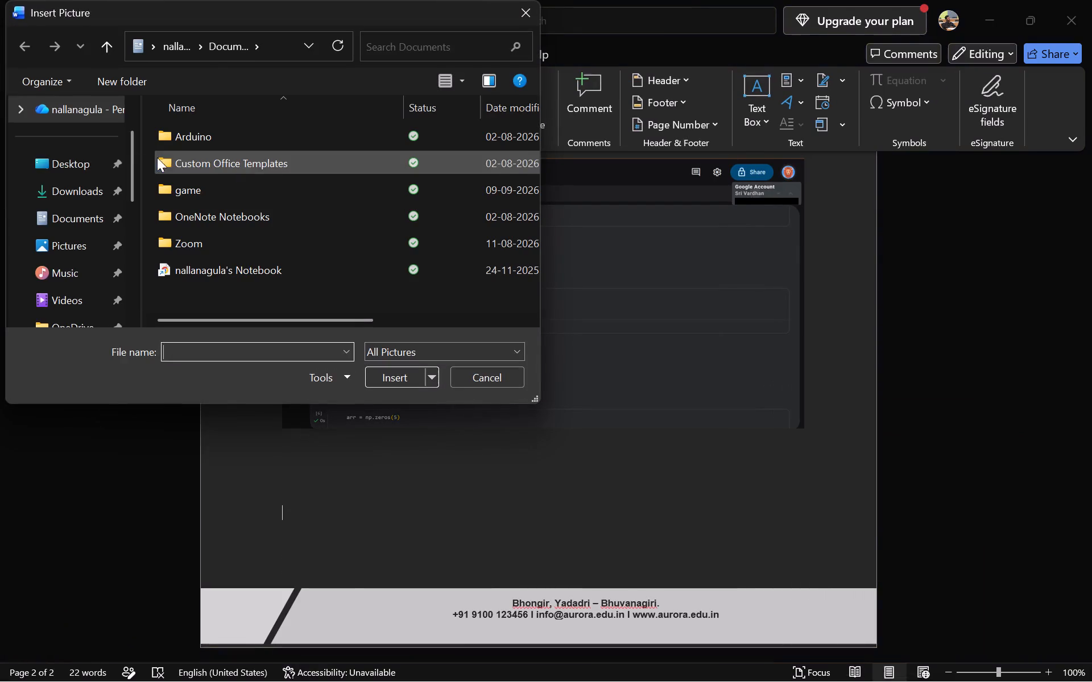
scroll(71, 188, up, 6)
click(82, 138)
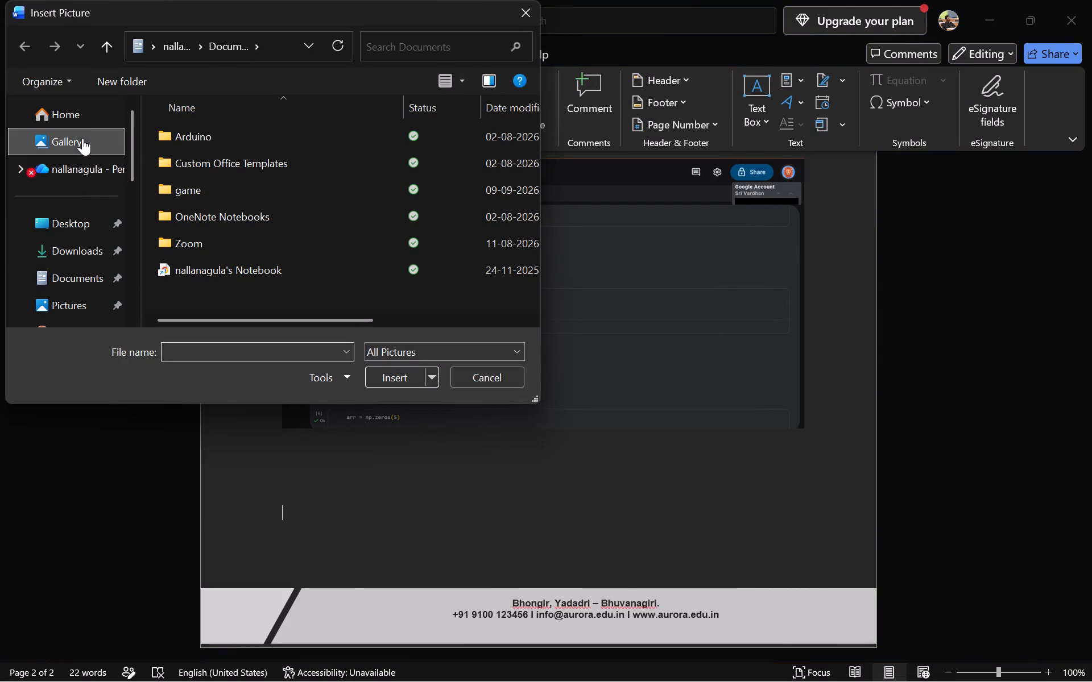
double_click(193, 154)
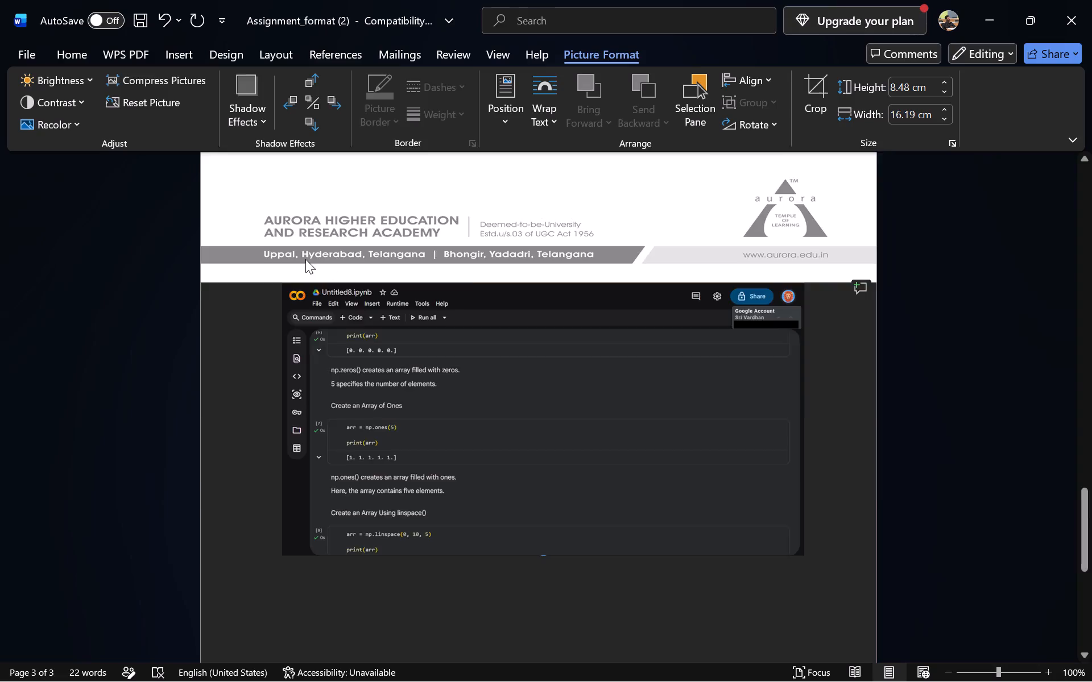
Add five blank lines beneath the arange() screenshot at the end of page 2, ahead of the Array of Ones screenshot.
scroll(305, 259, up, 1)
double_click(305, 259)
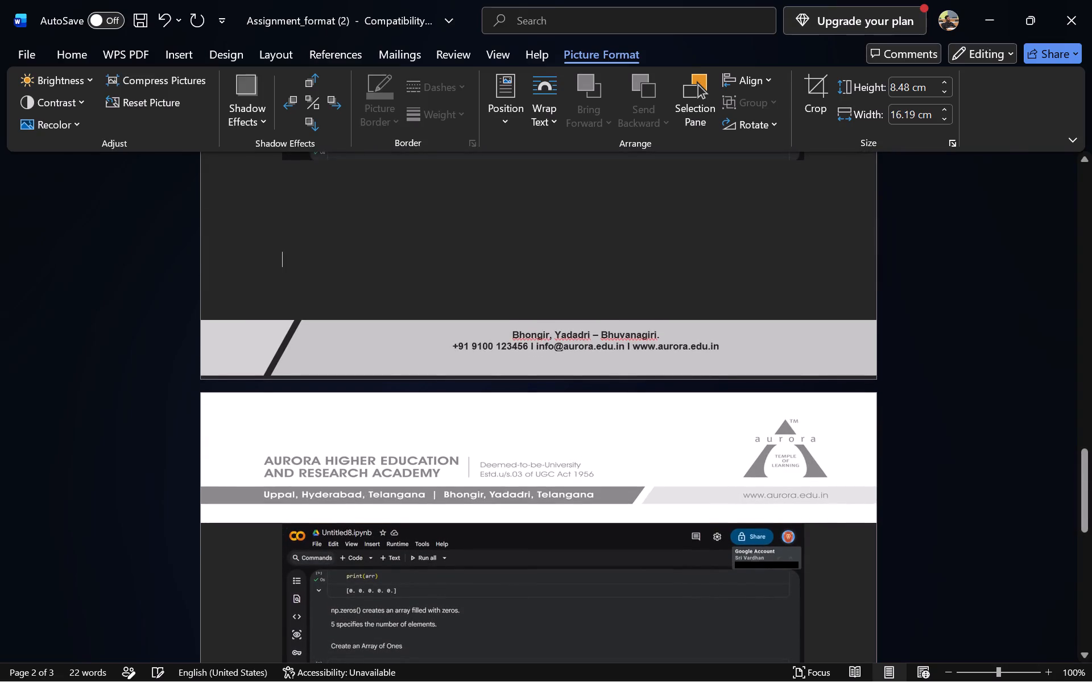
key(Return)
key(Return)
key(Return)
key(Return)
key(Return)
scroll(305, 259, down, 2)
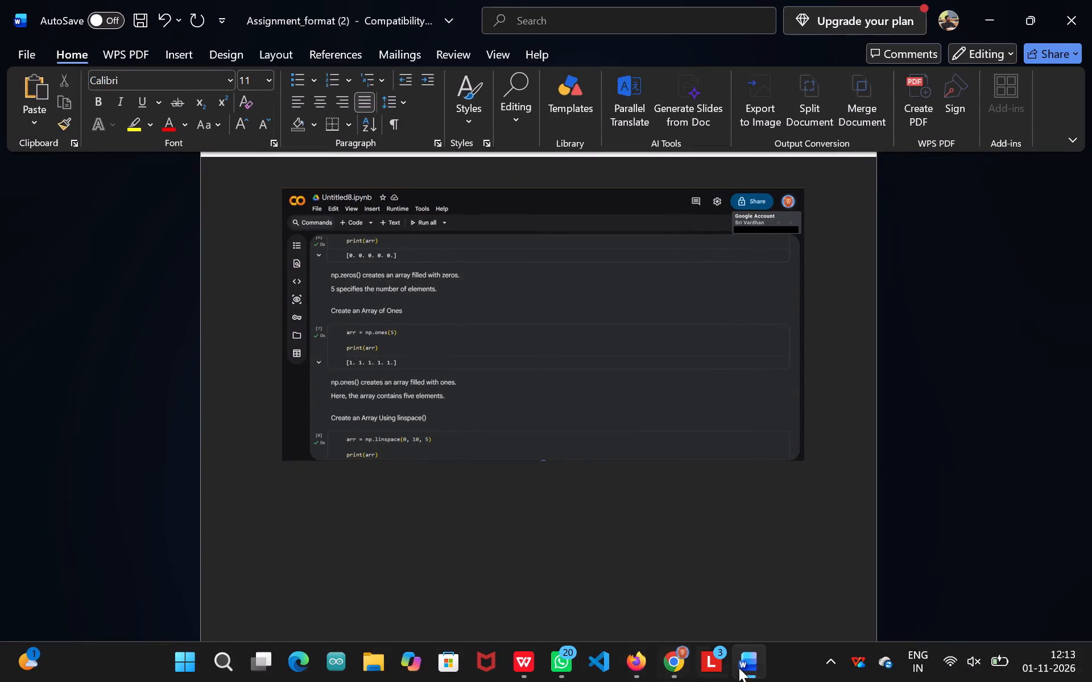
Switch to the Colab notebook in Chrome and capture a full-width screenshot from the linspace() output through the NumPy Attributes code and output.
click(676, 593)
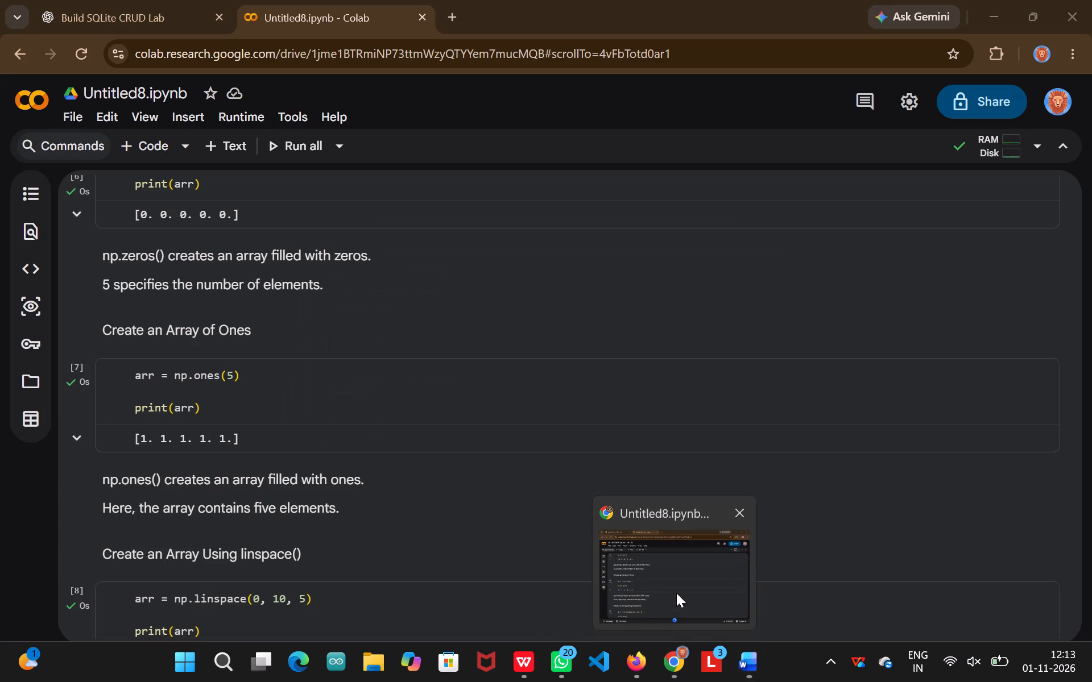
scroll(562, 521, down, 2)
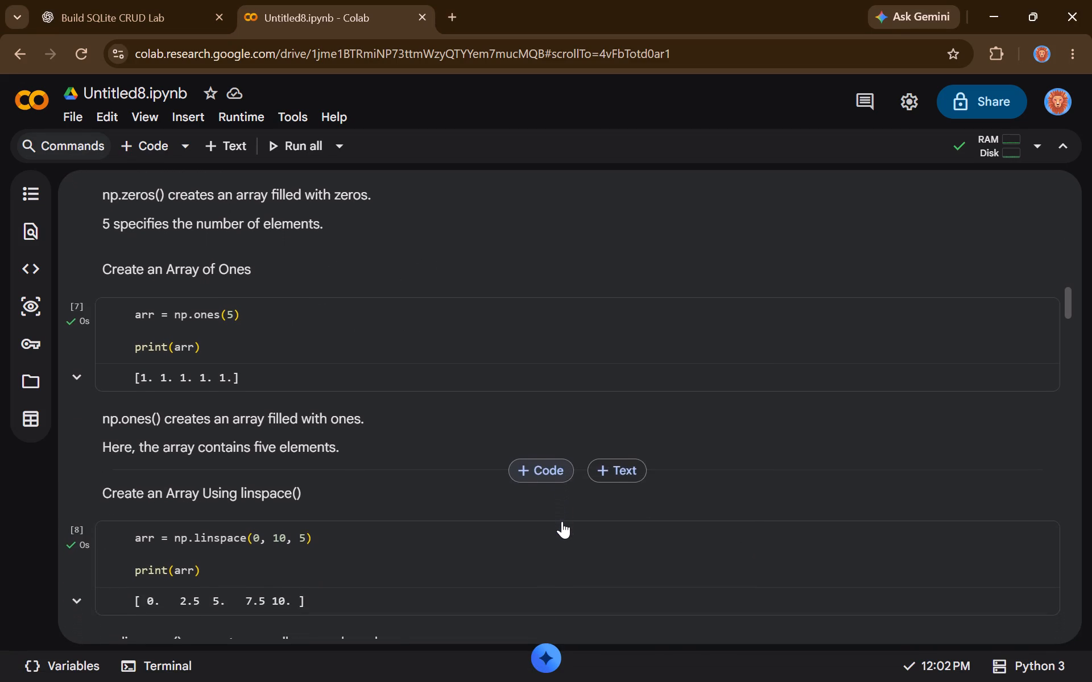
scroll(562, 521, down, 4)
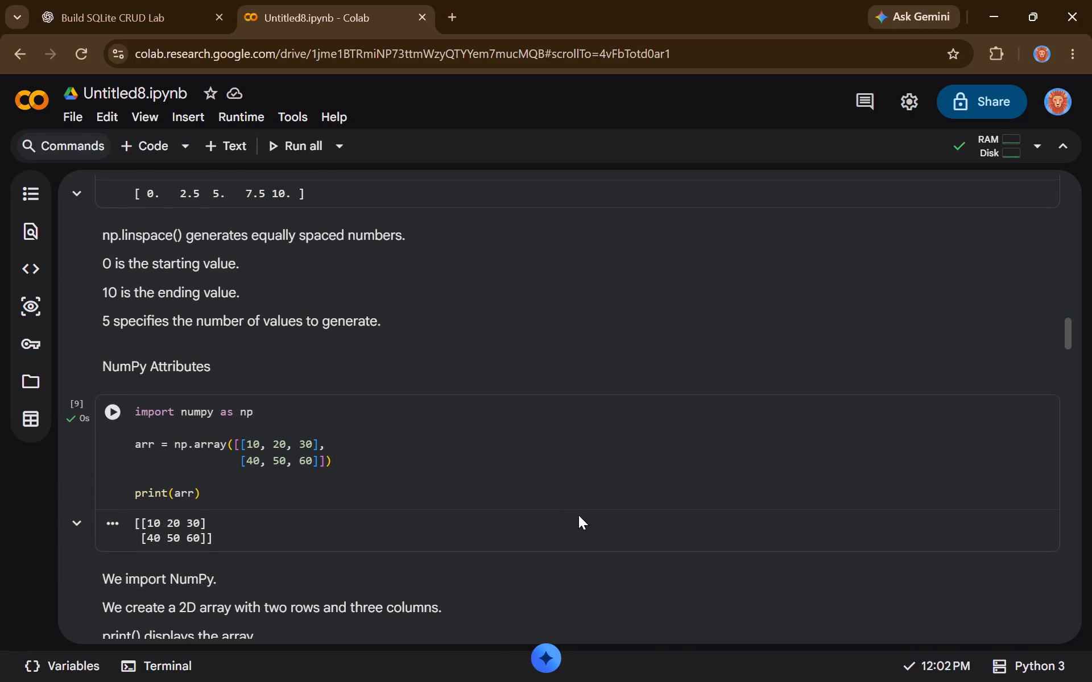
scroll(676, 485, up, 2)
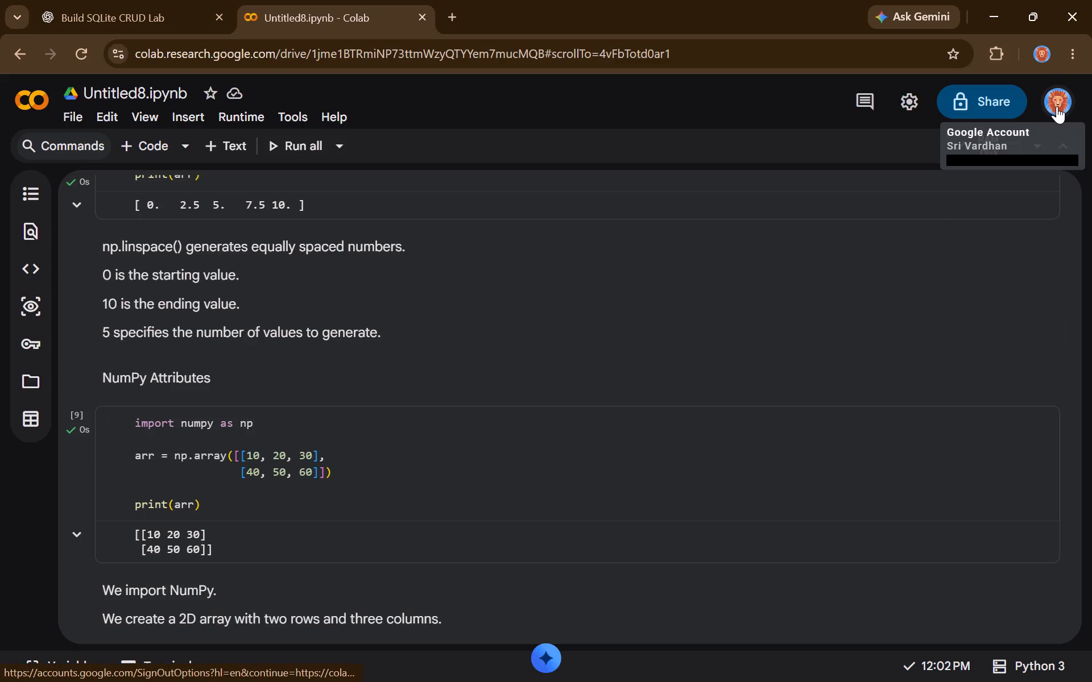
key(shift+super+s)
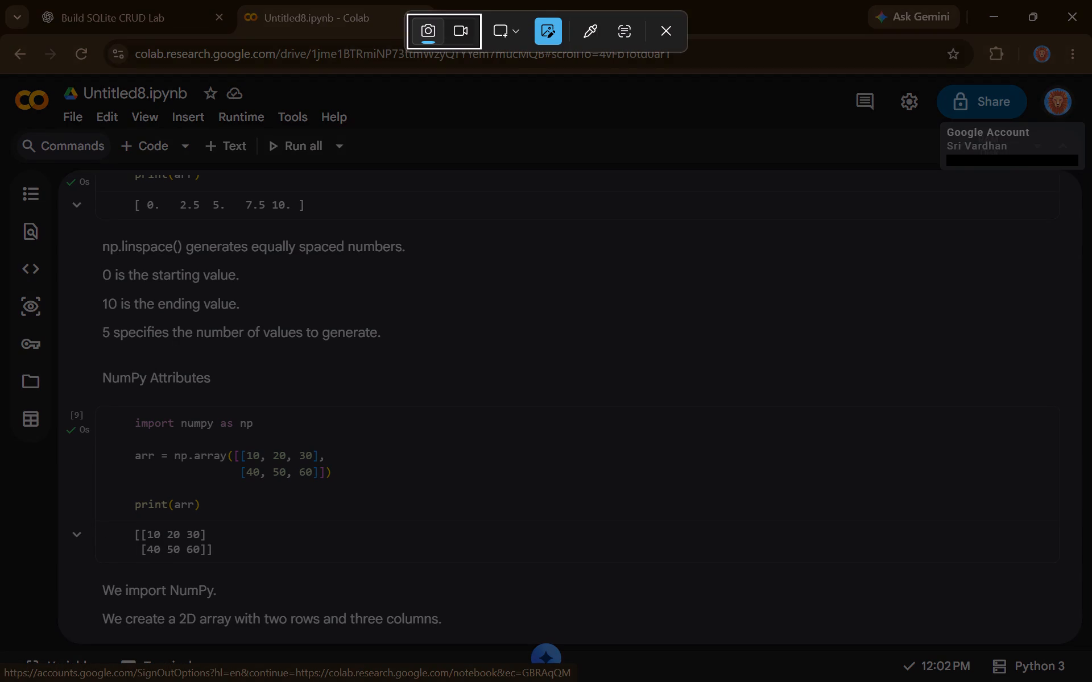
drag(0, 76, 1091, 650)
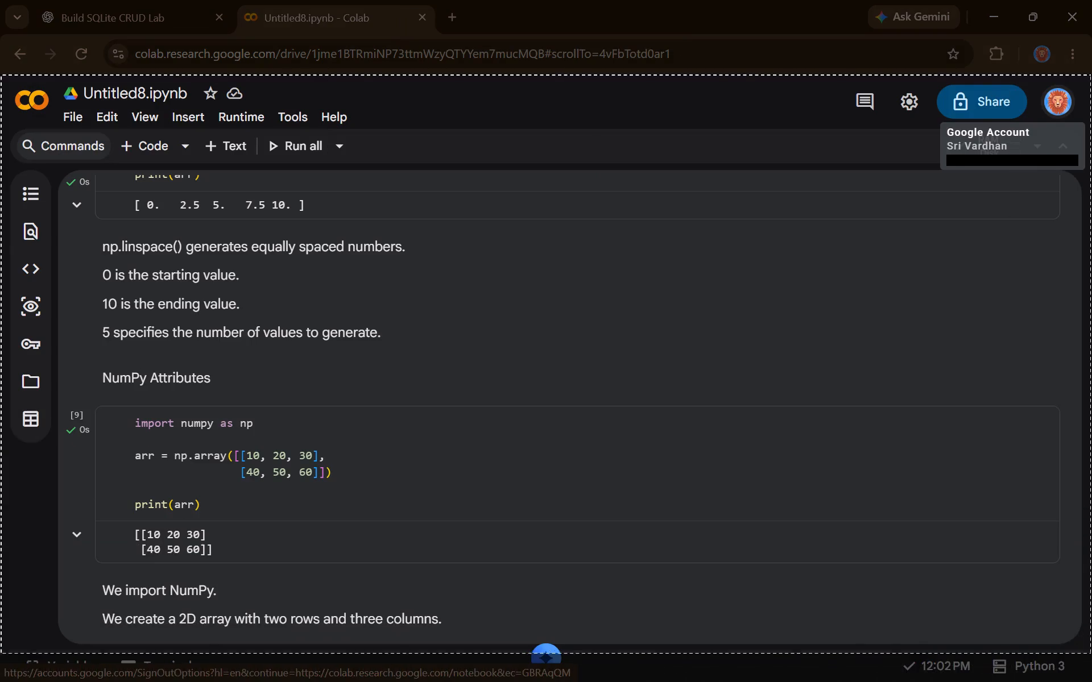
drag(1091, 650, 1091, 646)
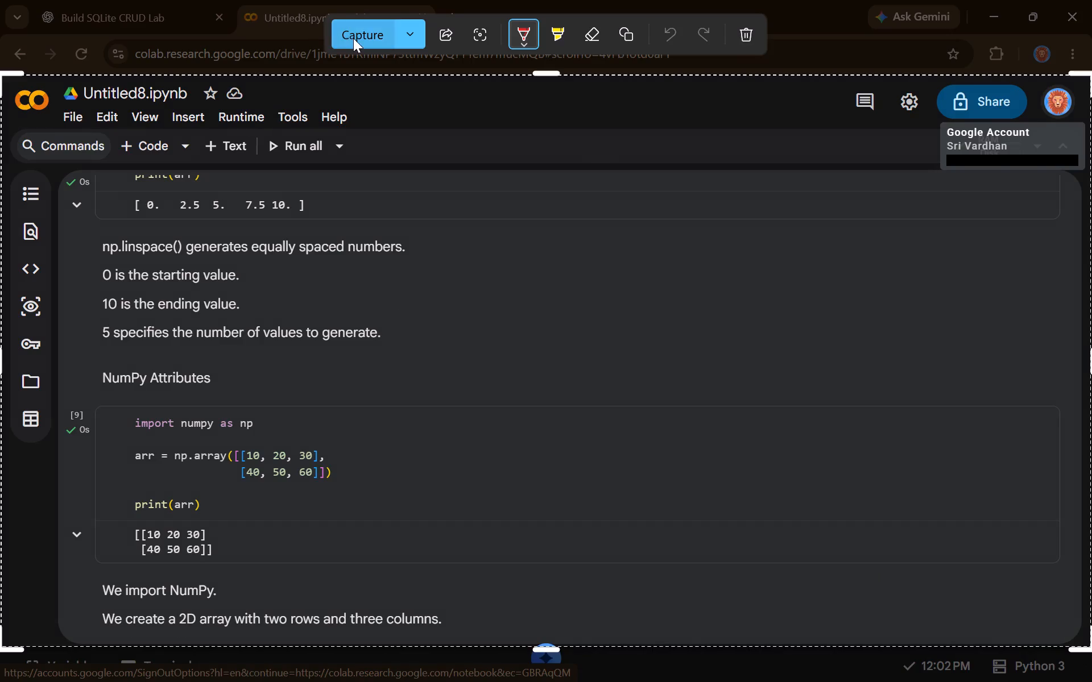
click(353, 38)
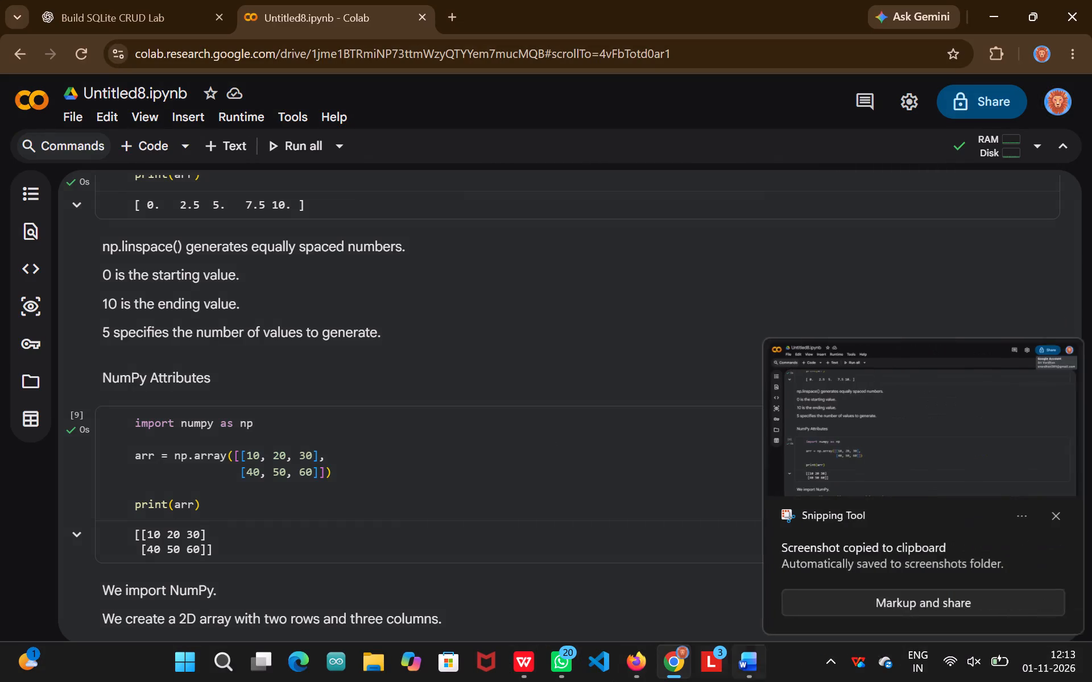
click(754, 591)
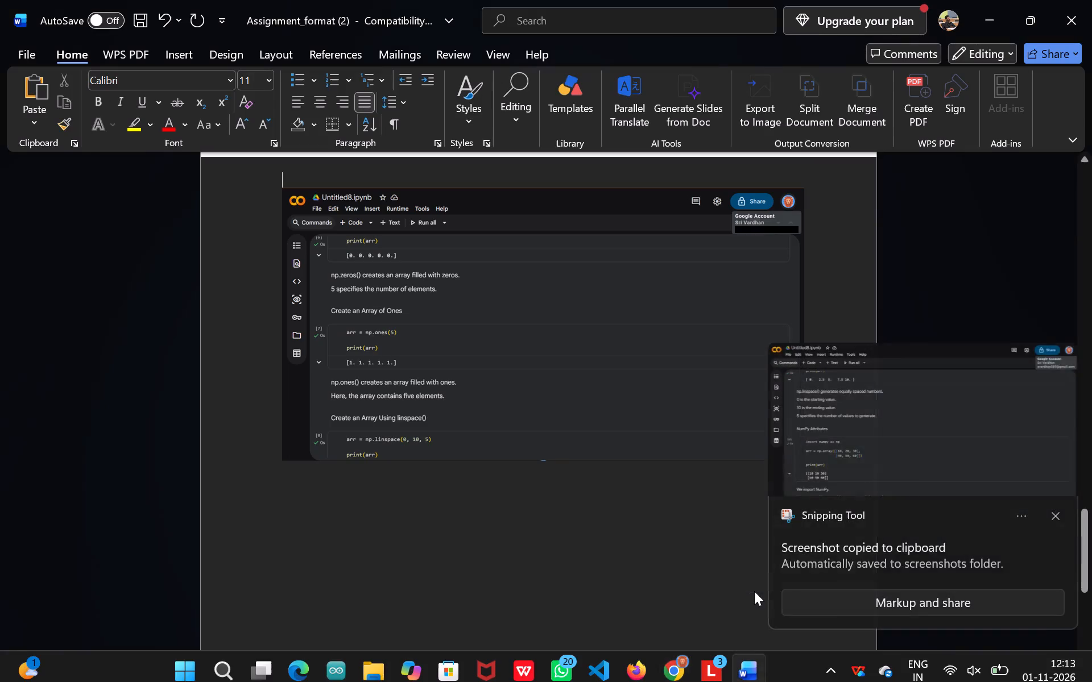
double_click(293, 513)
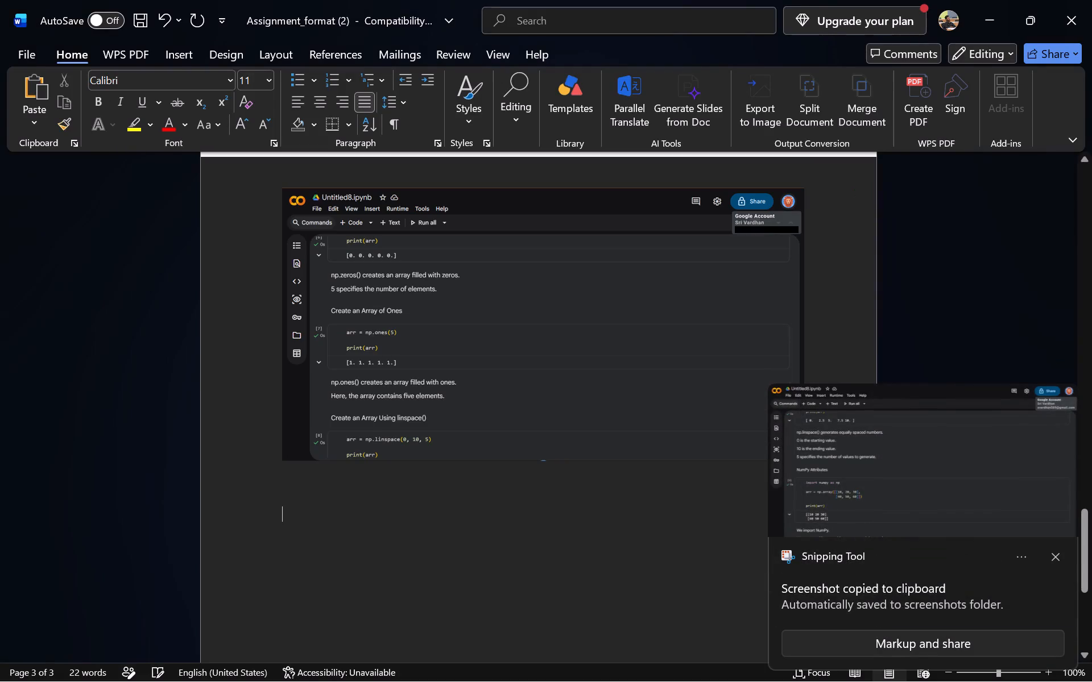
click(180, 55)
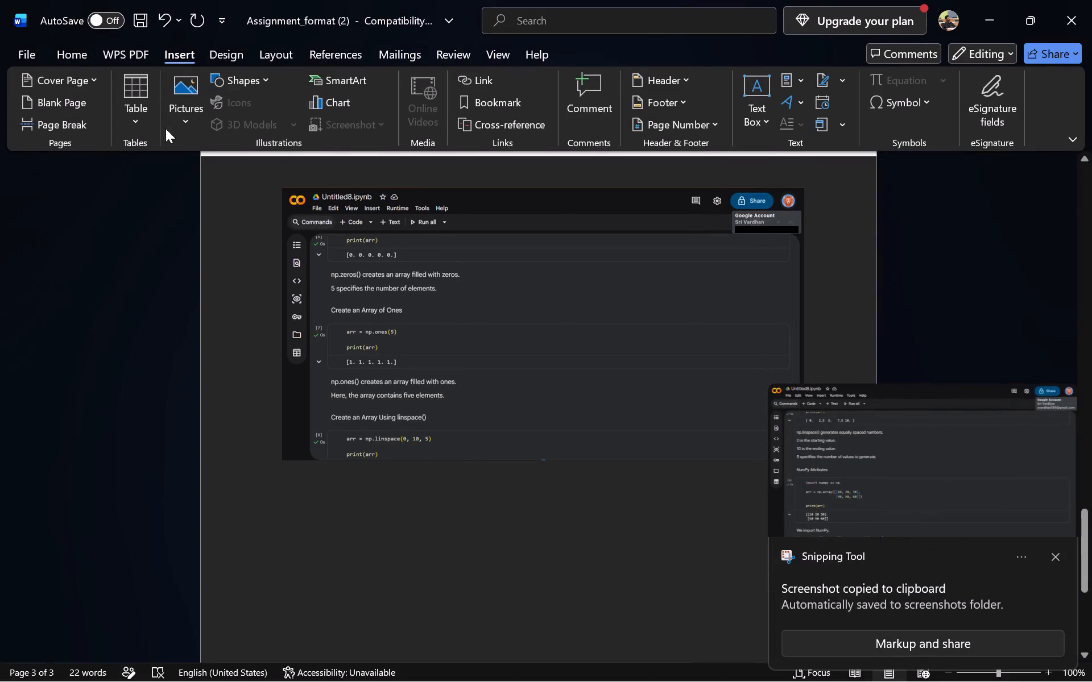
click(182, 115)
click(225, 169)
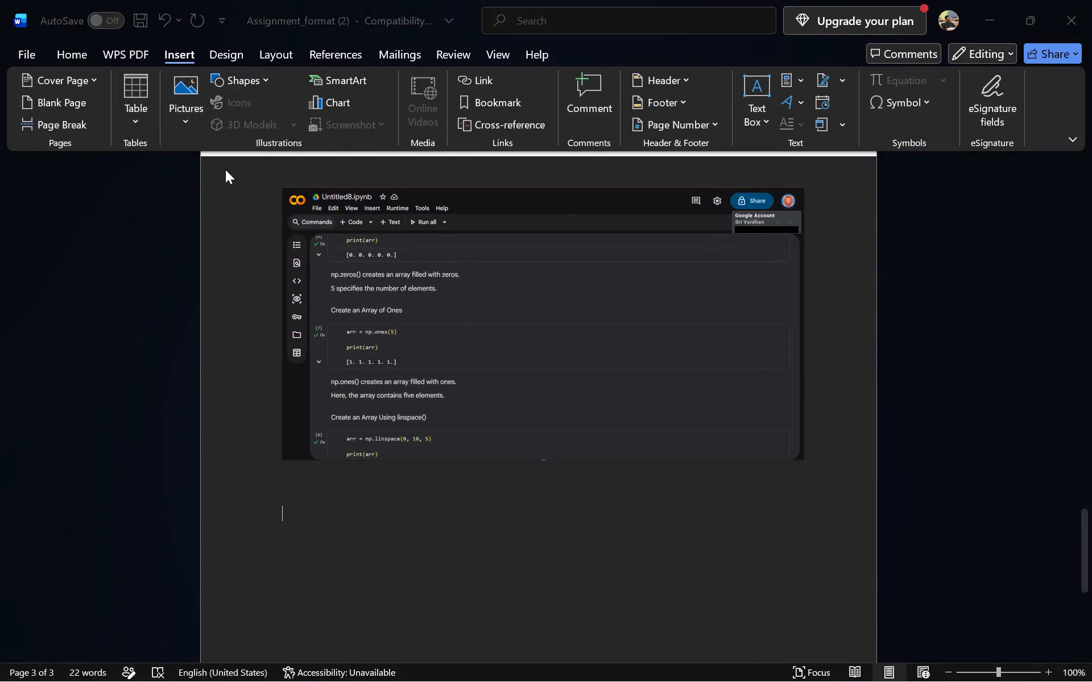
scroll(105, 168, up, 4)
click(96, 131)
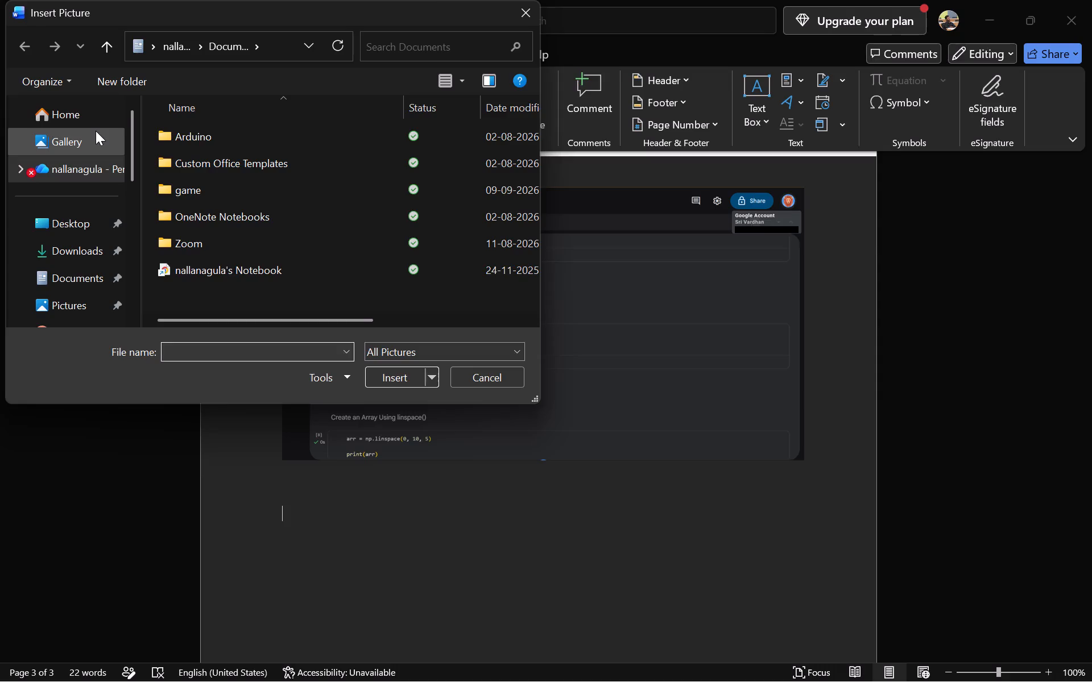
double_click(201, 152)
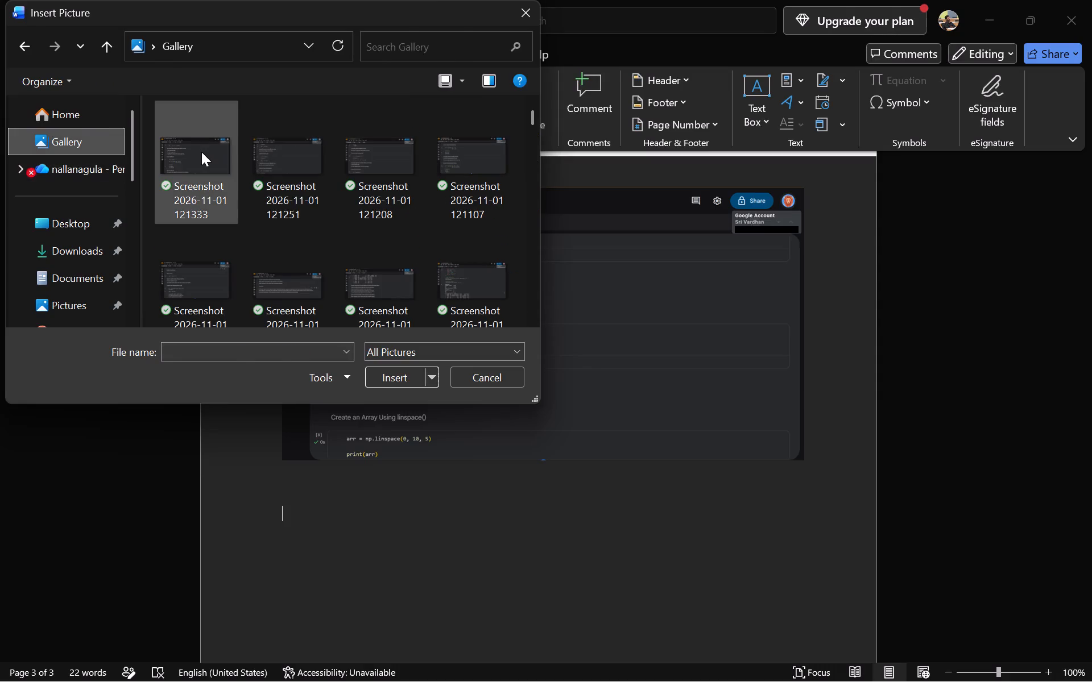
scroll(391, 311, down, 1)
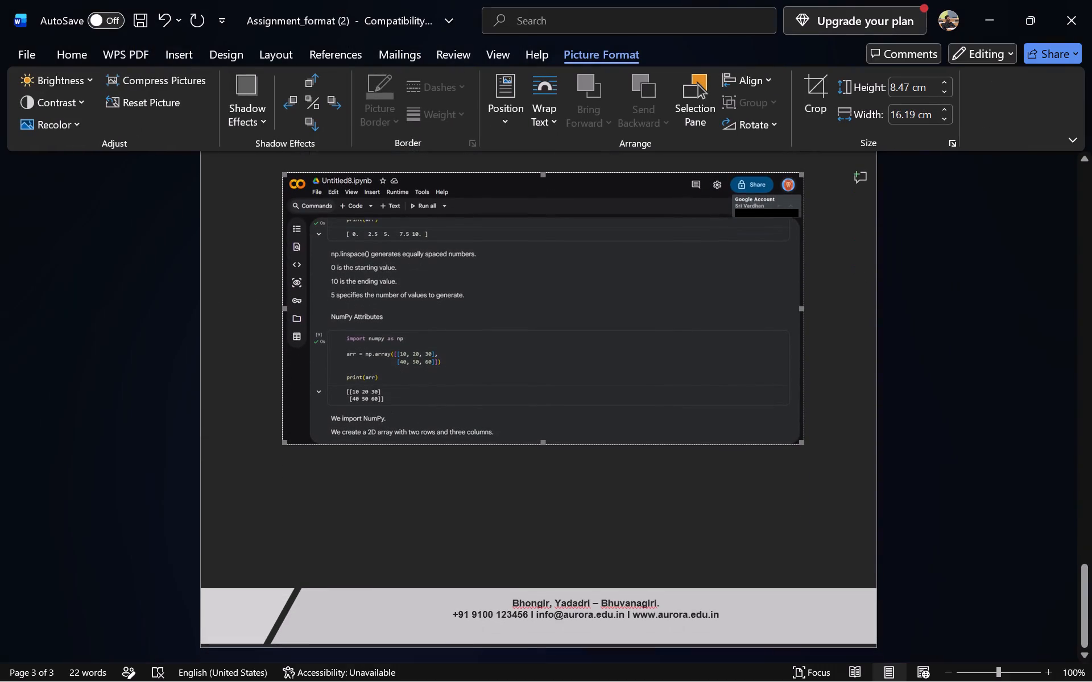
double_click(303, 487)
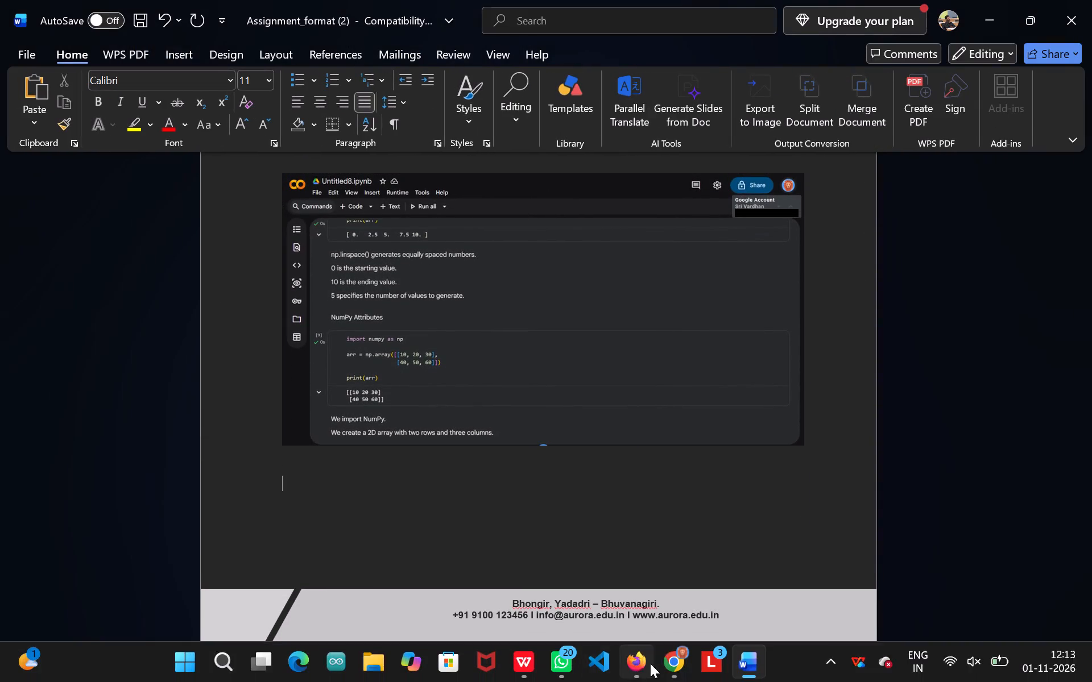
Return to the Colab notebook in Chrome and capture a full-width screenshot from Find the Shape of an Array to the Number of Dimensions heading.
click(665, 593)
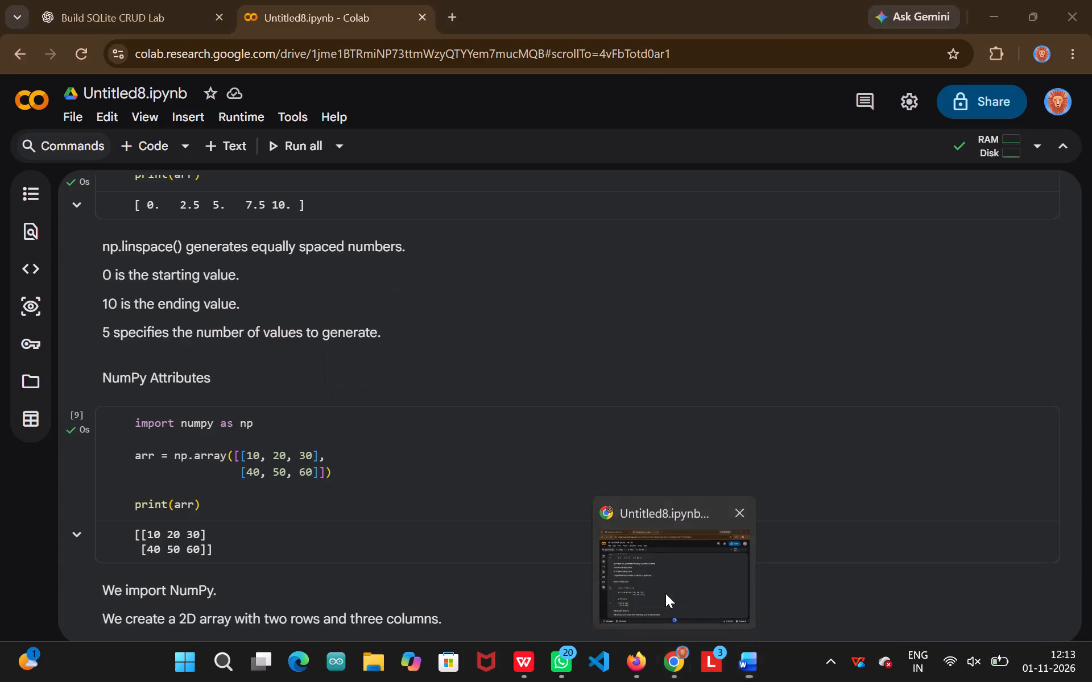
scroll(518, 532, down, 4)
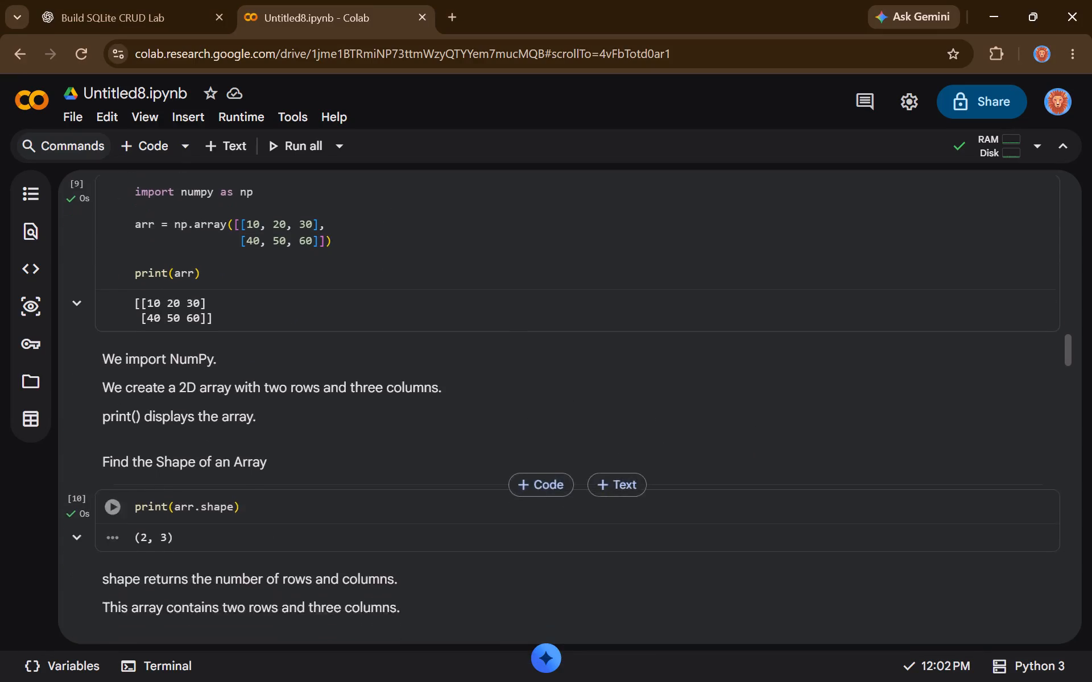
scroll(518, 532, down, 3)
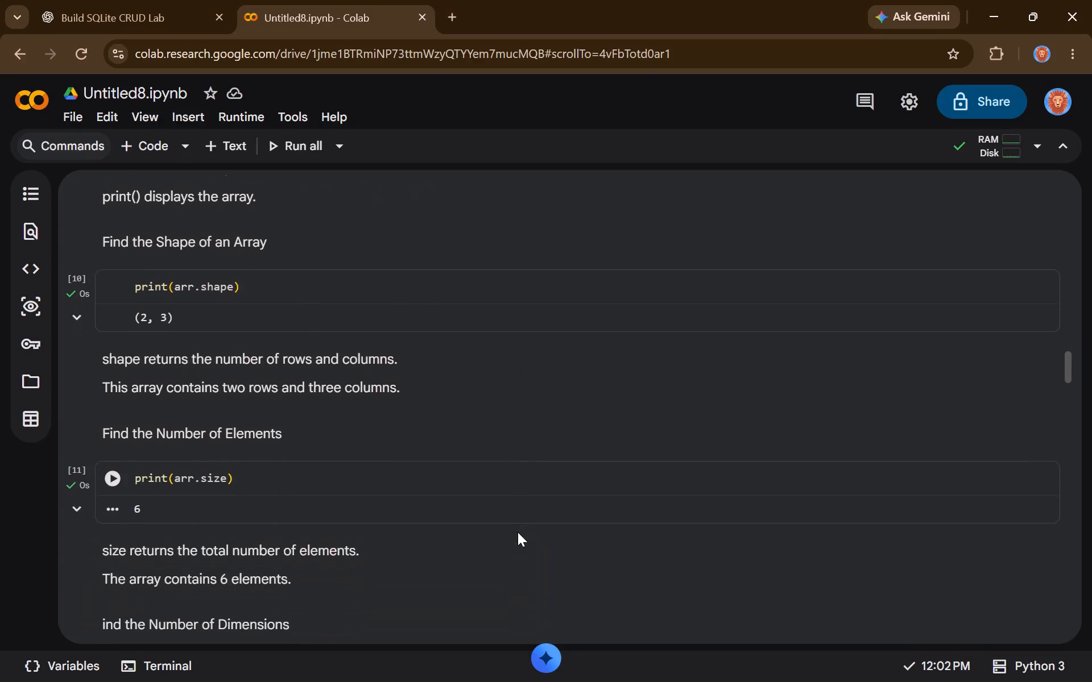
scroll(518, 532, down, 1)
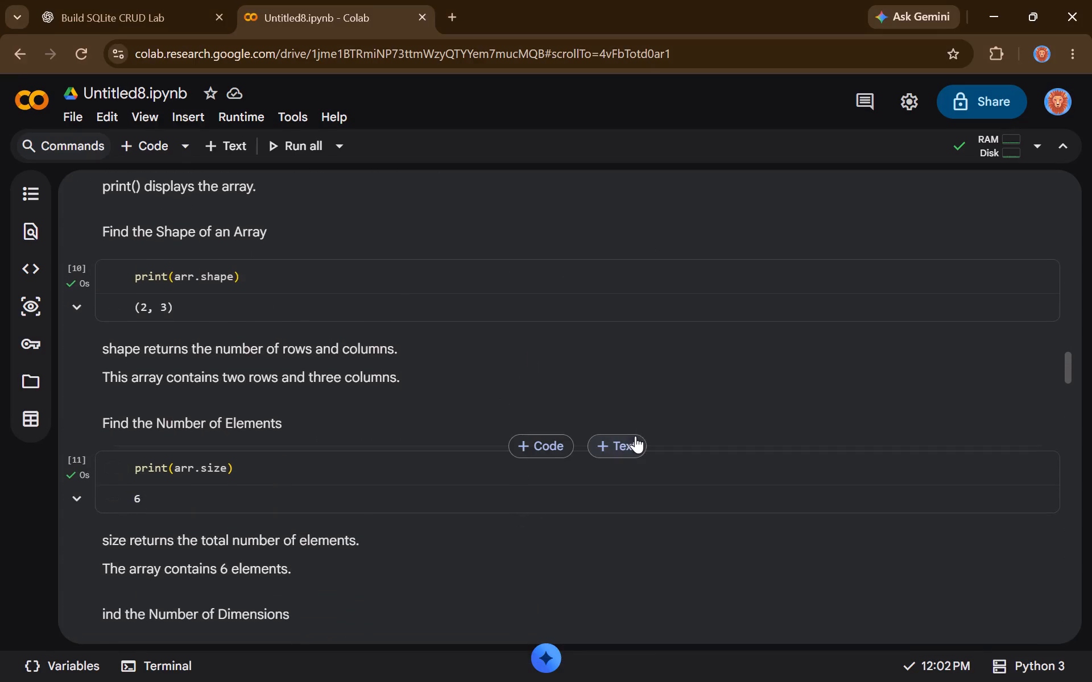
key(shift+super+s)
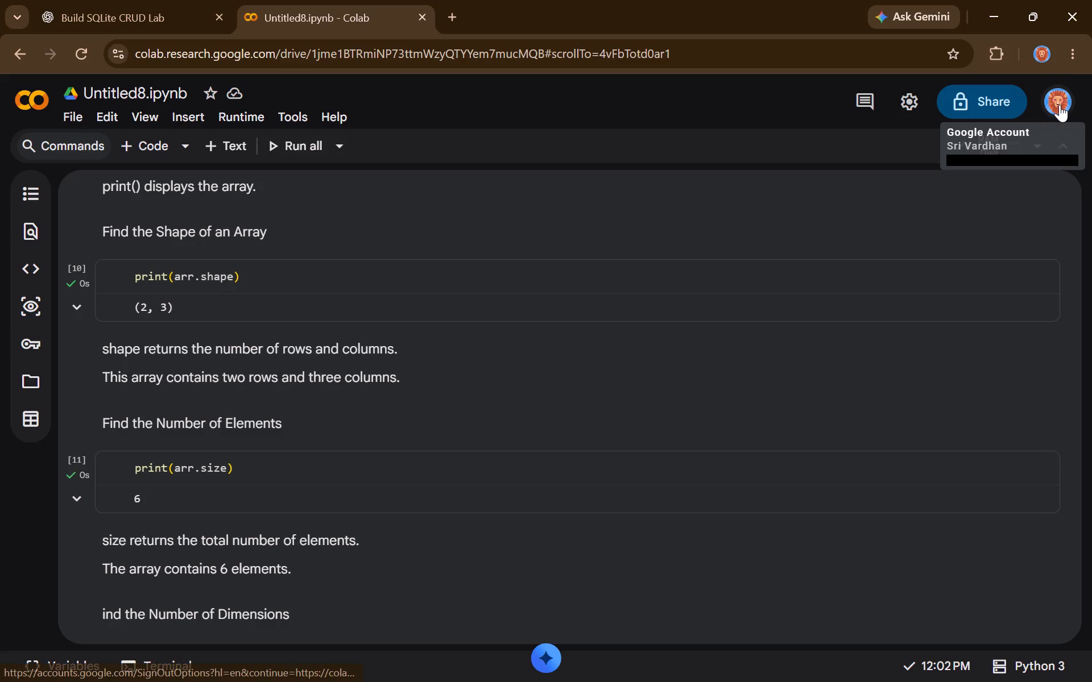
drag(0, 72, 1091, 641)
click(355, 30)
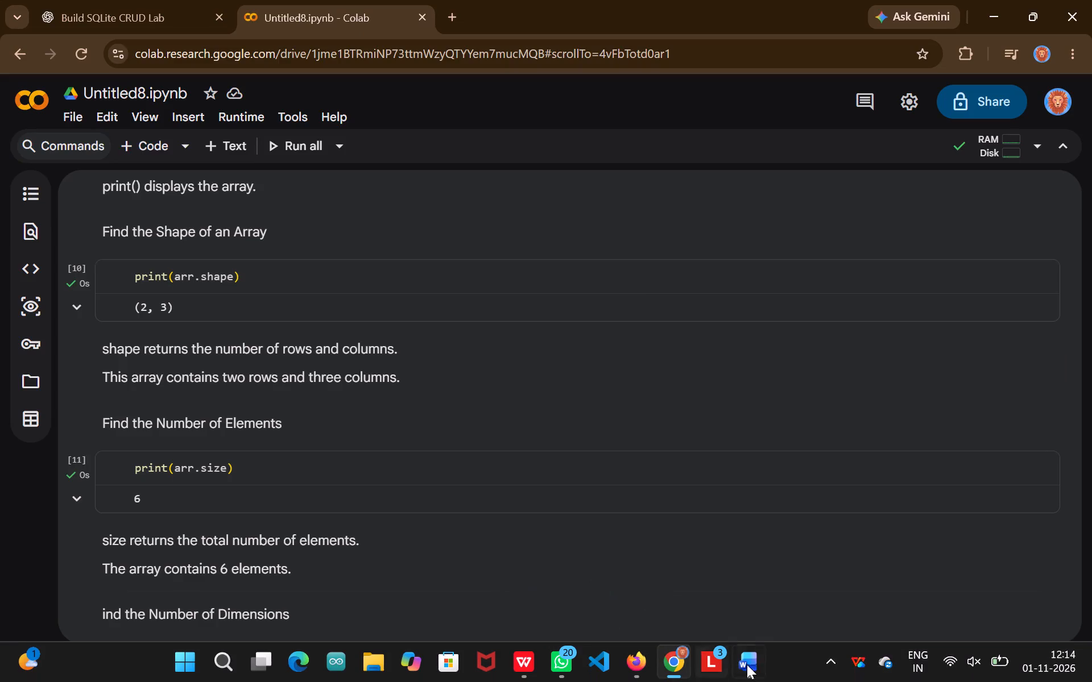
Switch to Word and insert the newest Gallery screenshot, showing the array shape and size code, after the NumPy Attributes screenshot.
click(744, 585)
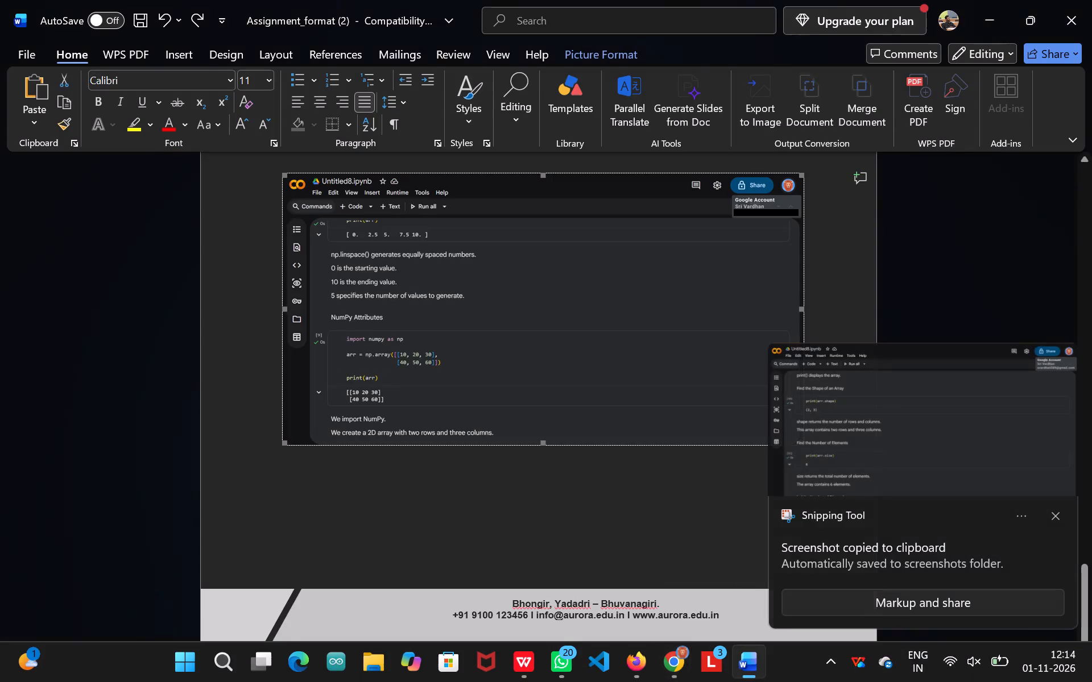
double_click(305, 519)
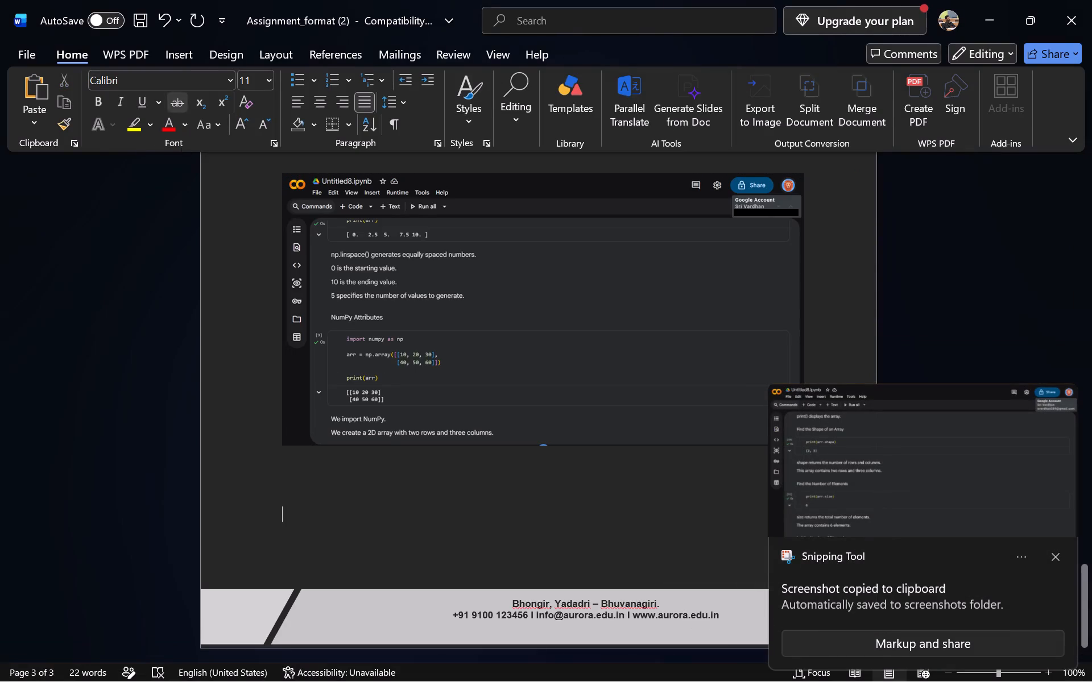
click(179, 51)
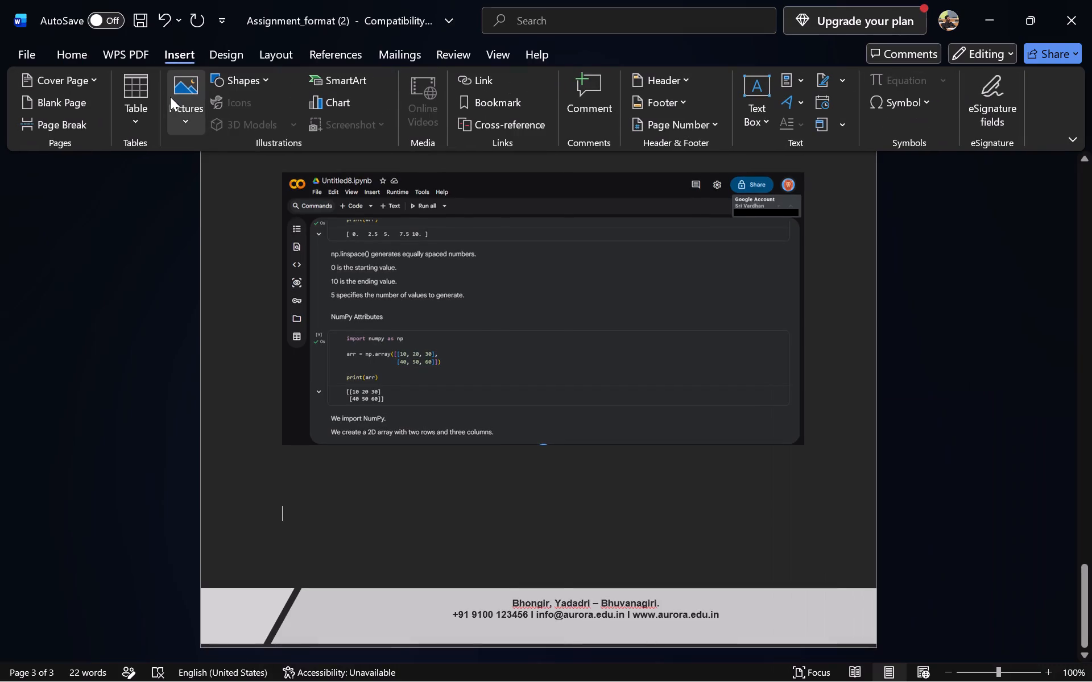
click(170, 97)
click(250, 170)
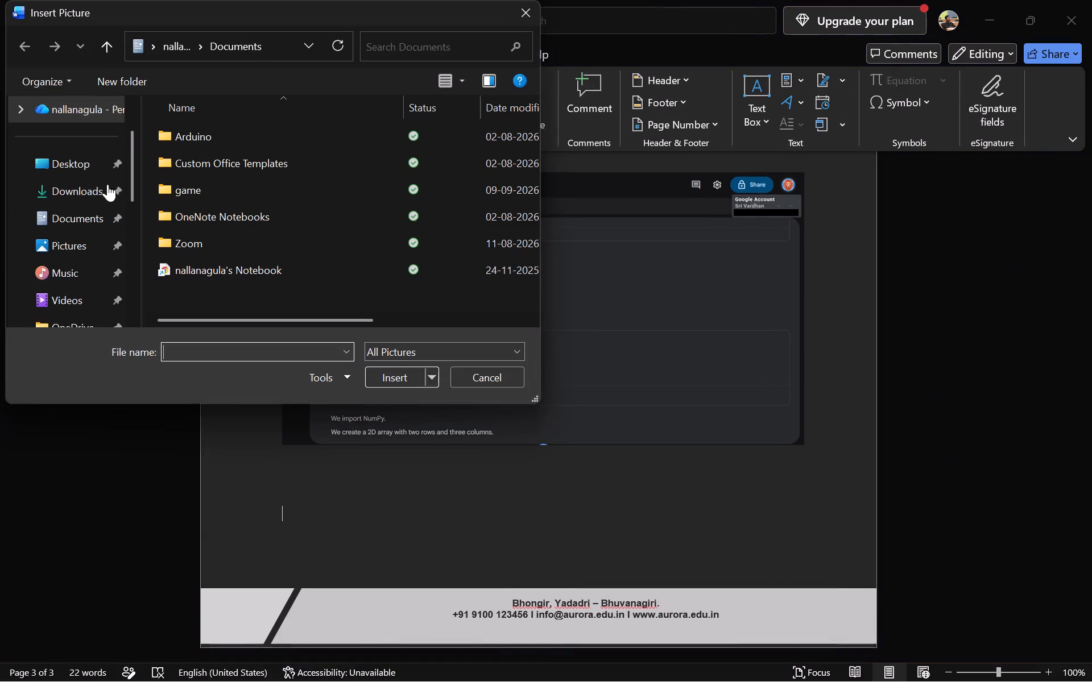
scroll(72, 200, up, 5)
click(100, 141)
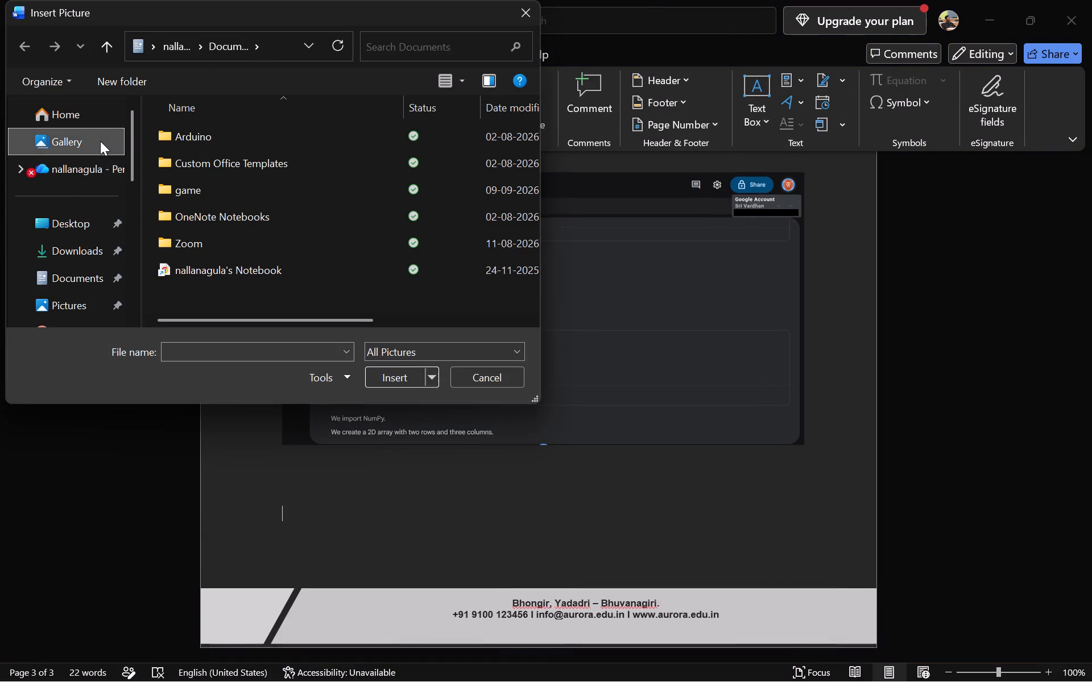
double_click(205, 155)
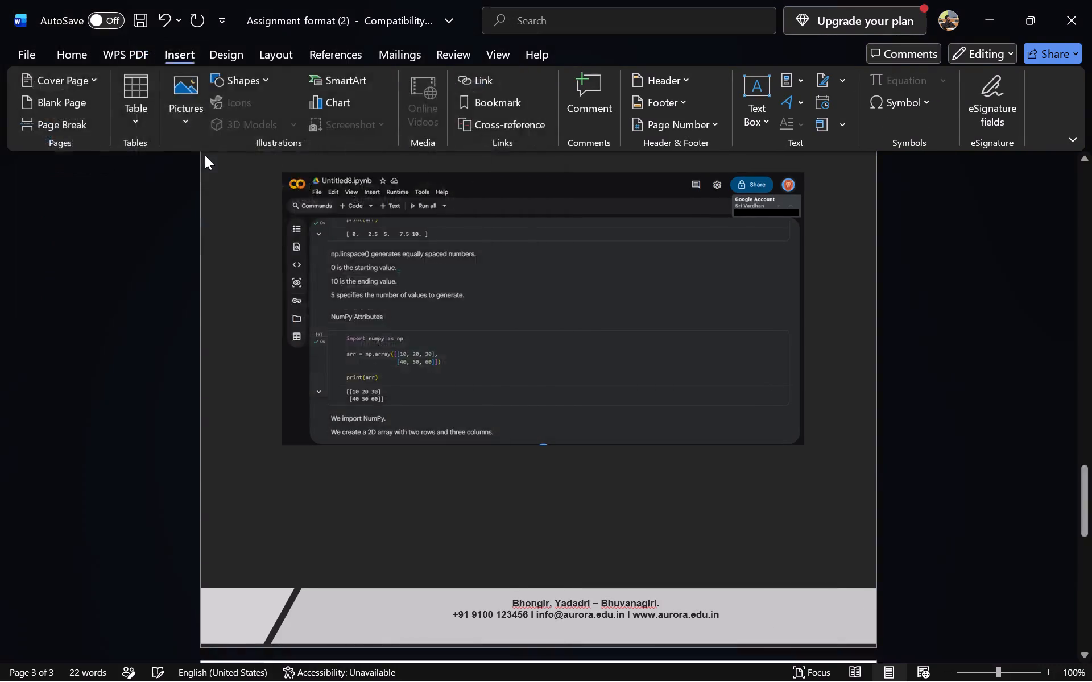
Add two blank lines between the NumPy Attributes screenshot and the array shape screenshot, then place the text cursor below the latter on page 4.
scroll(365, 232, up, 1)
double_click(303, 255)
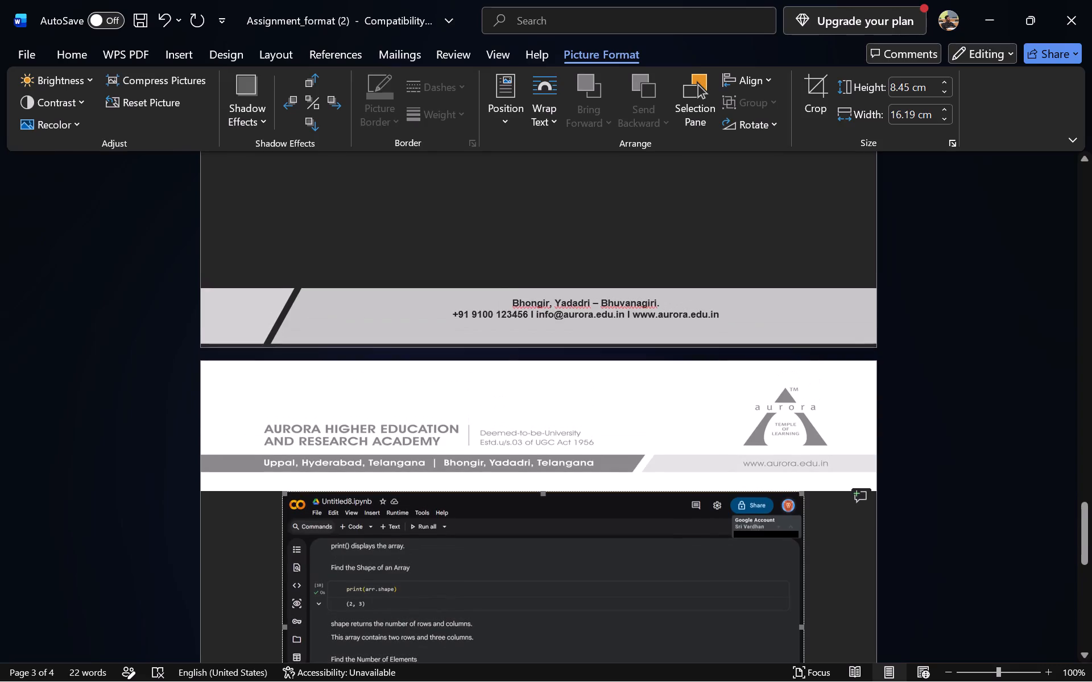
key(Return)
key(Return)
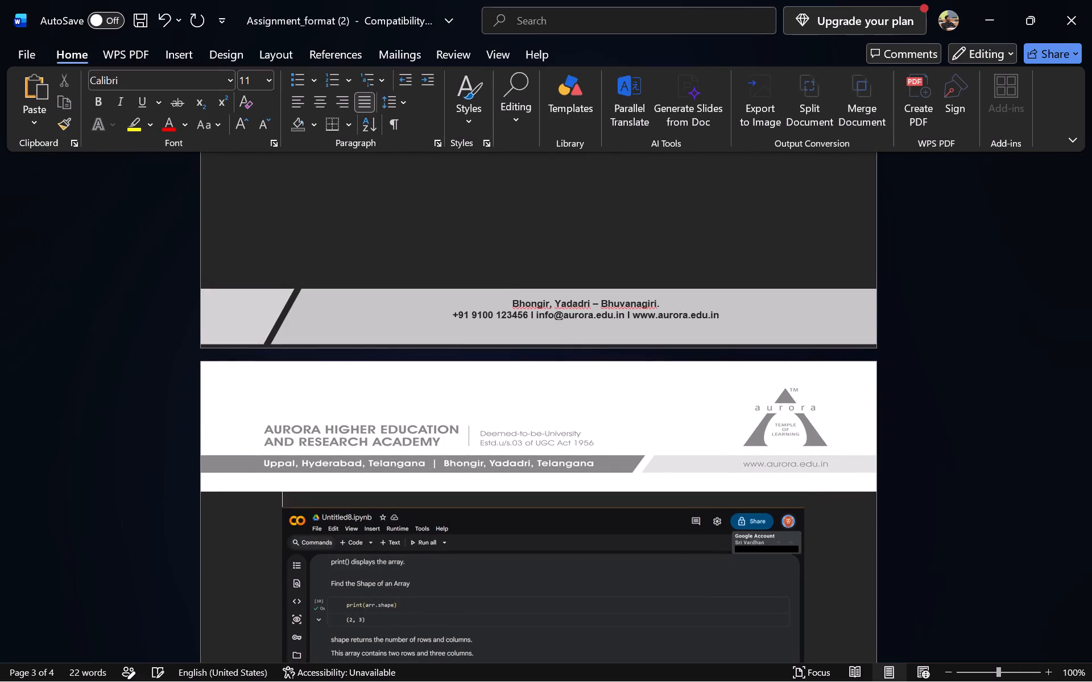
scroll(303, 255, down, 4)
click(297, 362)
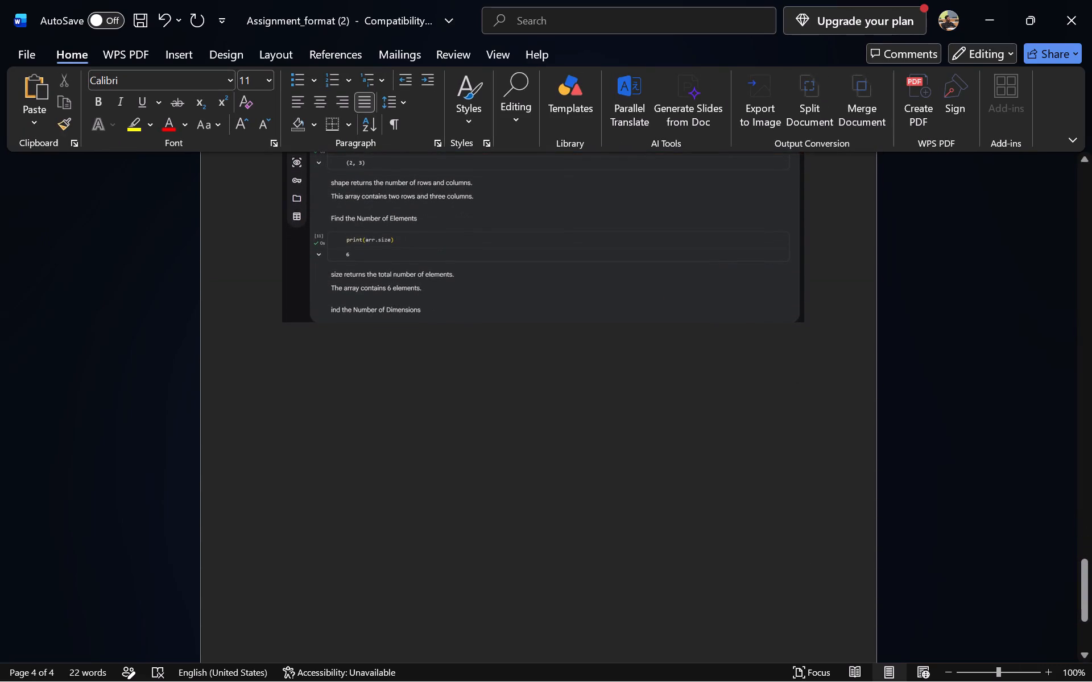
double_click(296, 383)
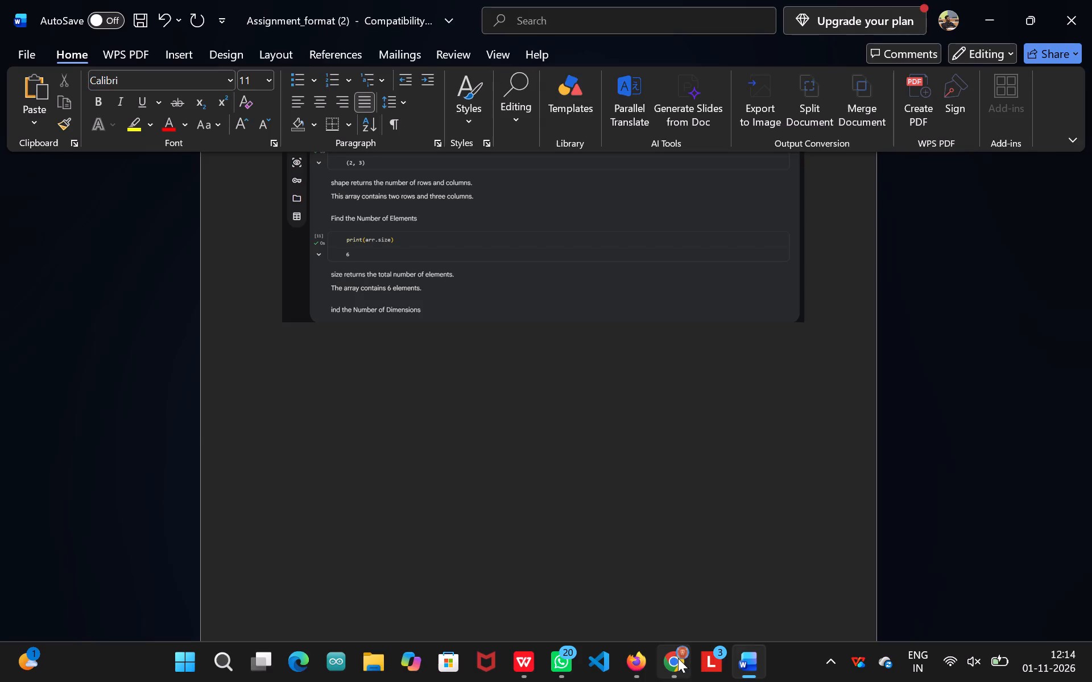
Return to the Colab notebook in Chrome and start a screen capture of the section from print(arr.ndim) through the print(arr.itemsize) output.
click(681, 562)
scroll(498, 472, down, 1)
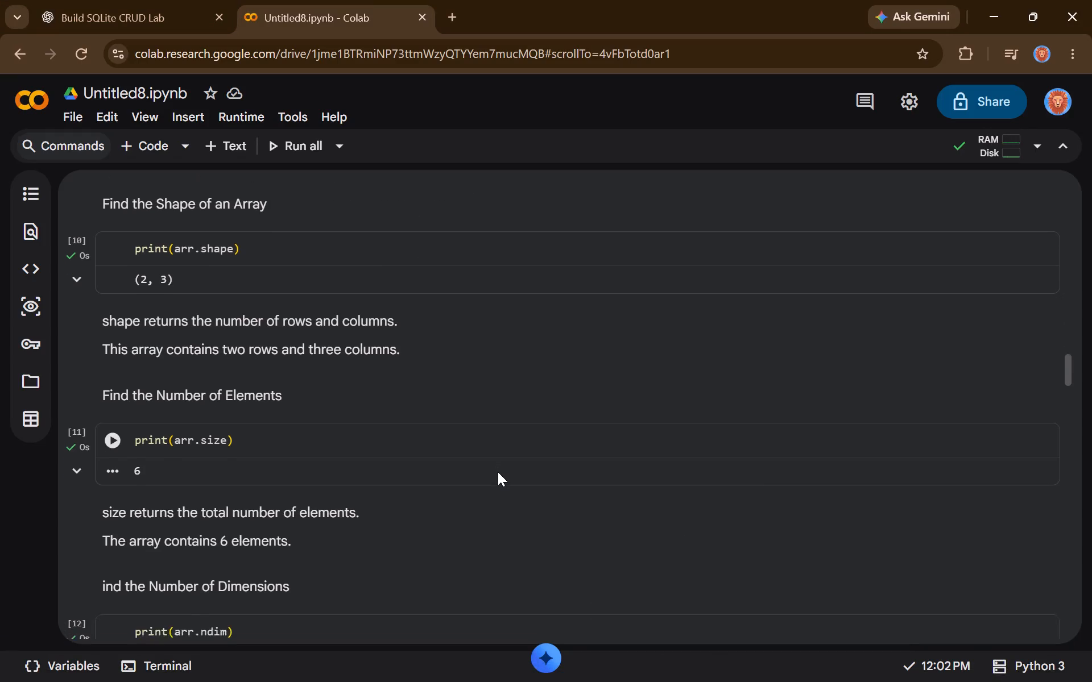
scroll(498, 472, down, 4)
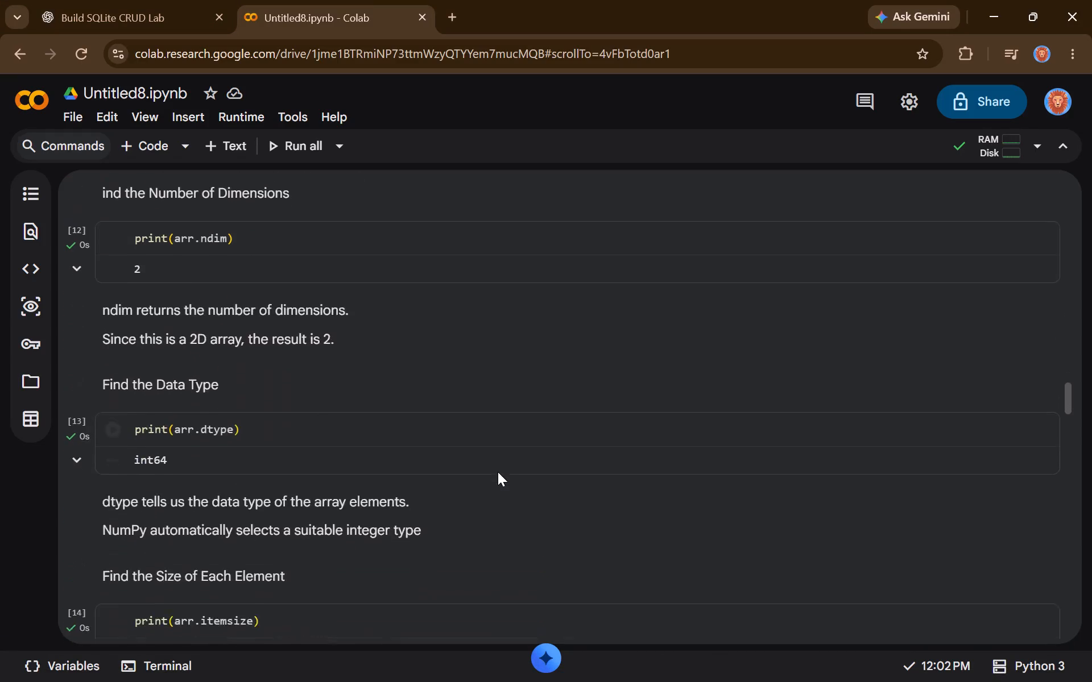
scroll(498, 472, down, 2)
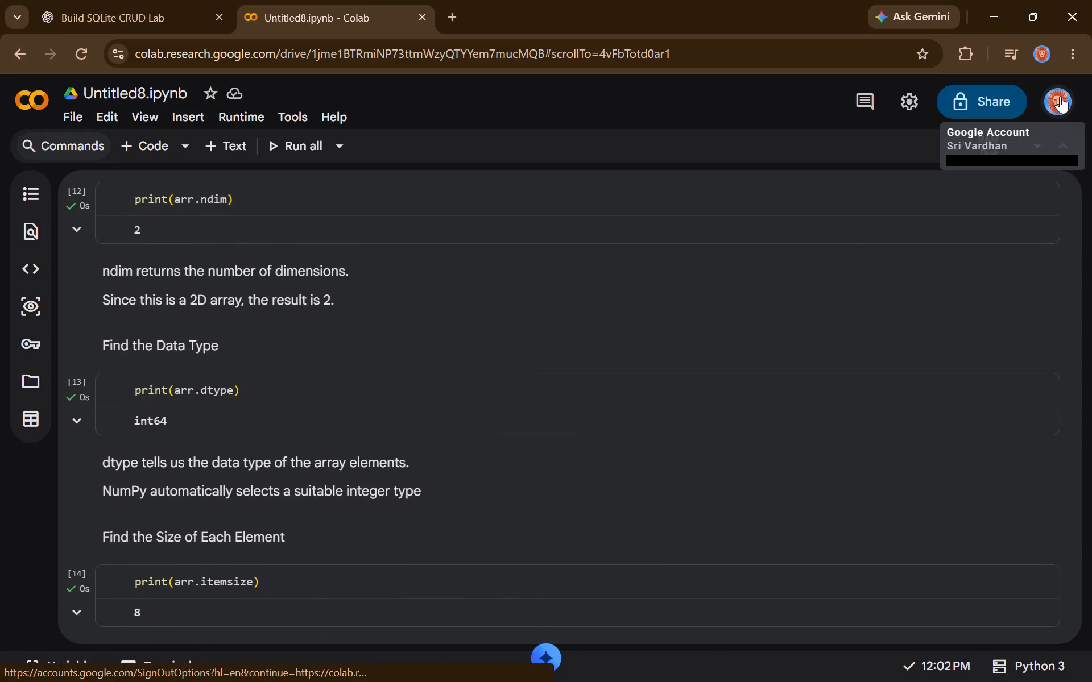
key(shift+super+s)
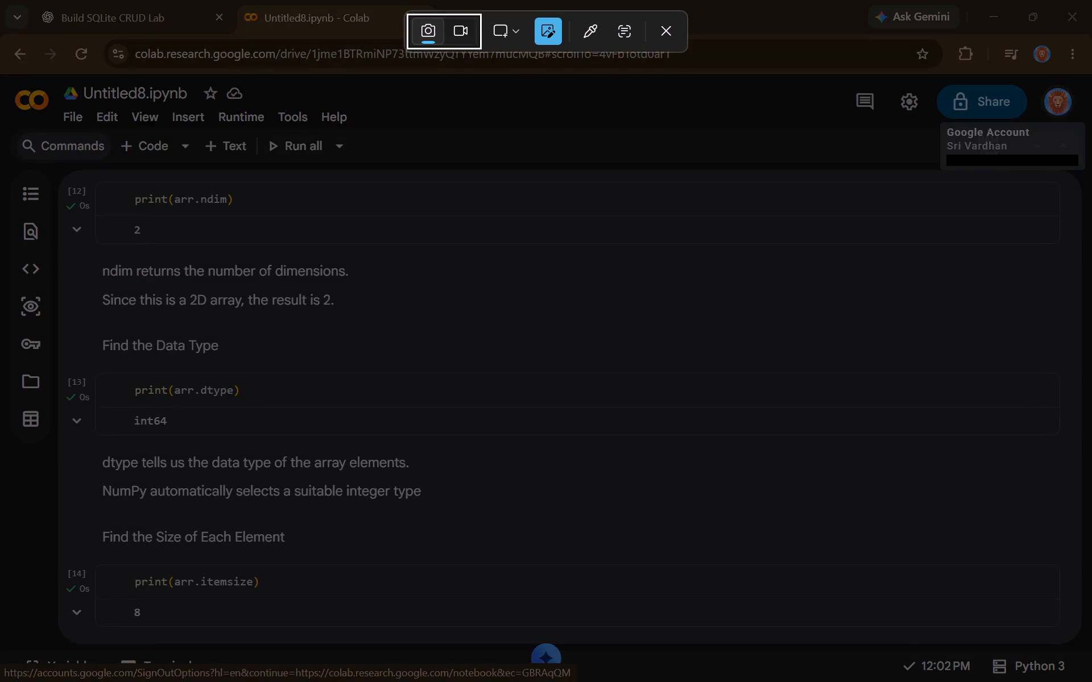
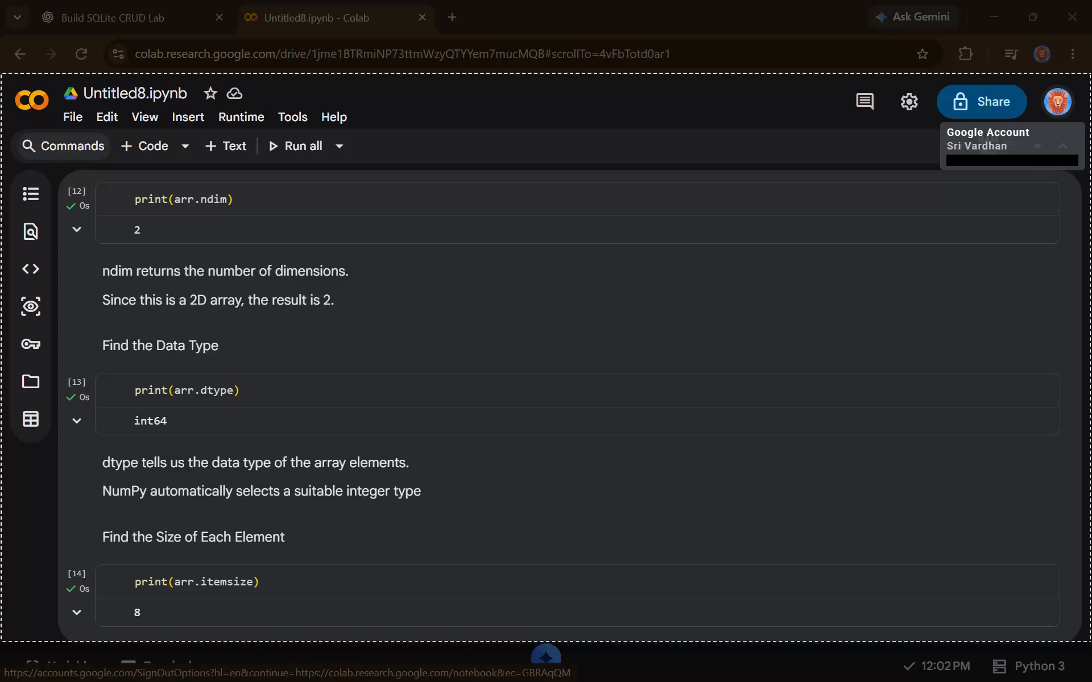
Complete the screen capture of the notebook section from print(arr.ndim) through the print(arr.itemsize) output.
click(370, 27)
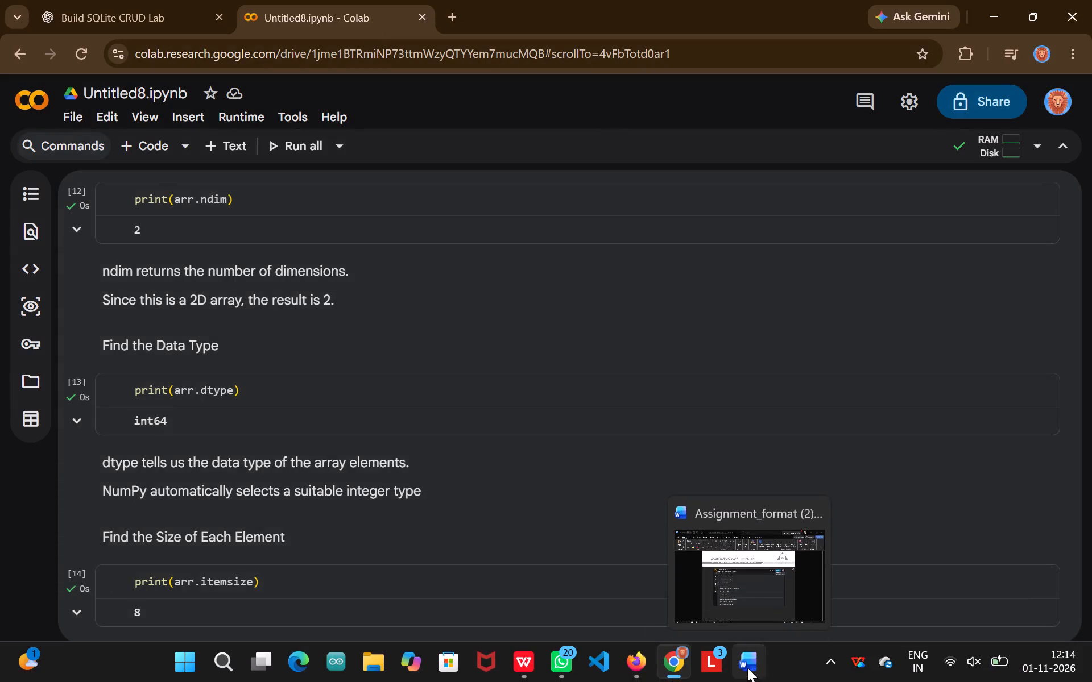
Switch to Word and insert the newest Gallery screenshot, showing the ndim, dtype and itemsize code, below the array shape screenshot on page 4.
click(742, 588)
scroll(497, 592, down, 1)
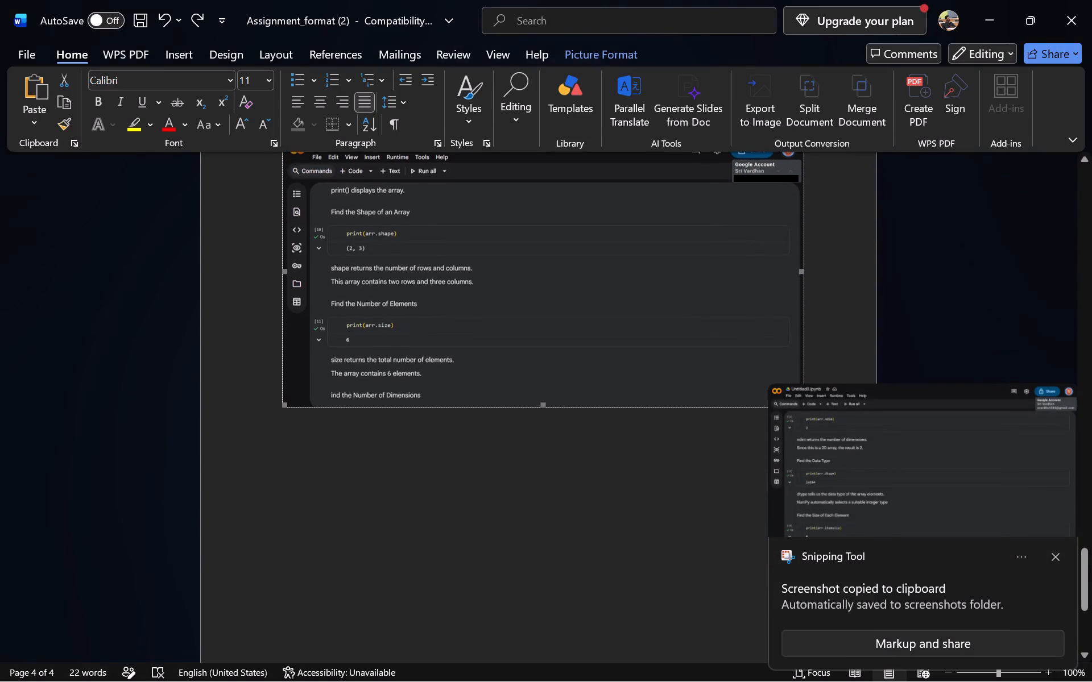
double_click(301, 451)
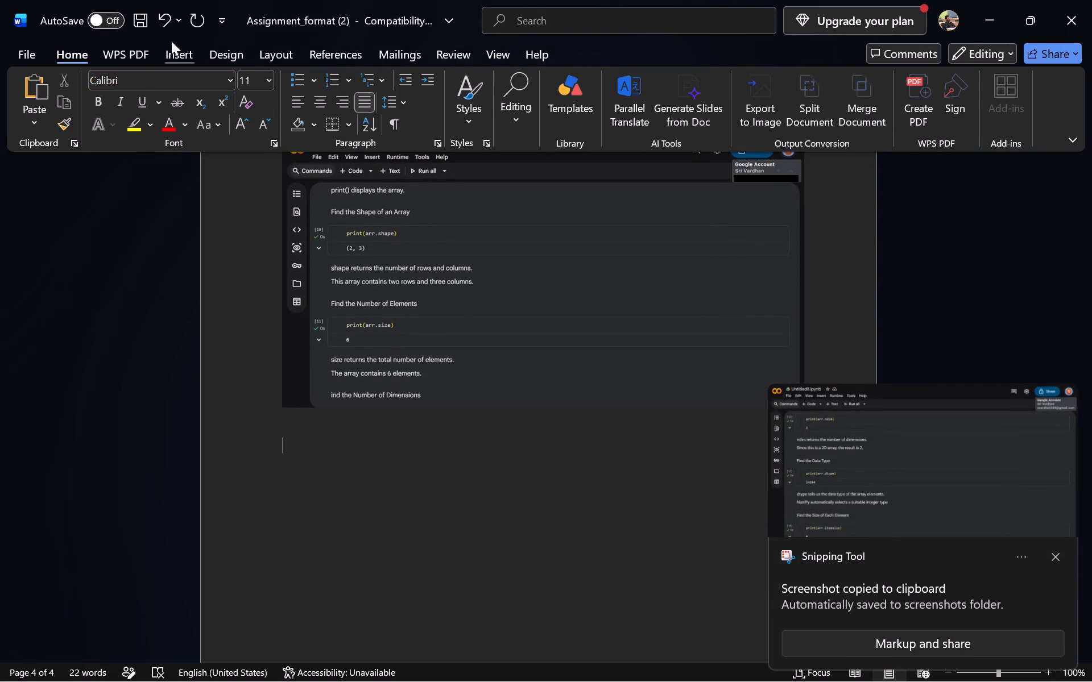
click(171, 41)
click(184, 115)
click(221, 183)
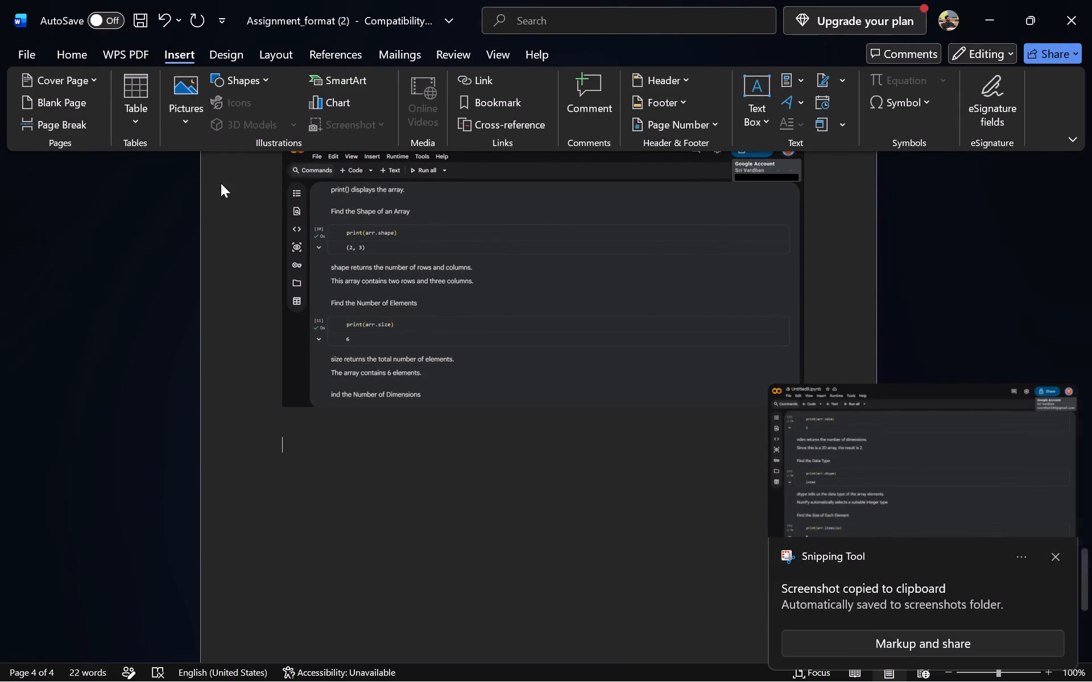
scroll(75, 196, up, 5)
click(85, 134)
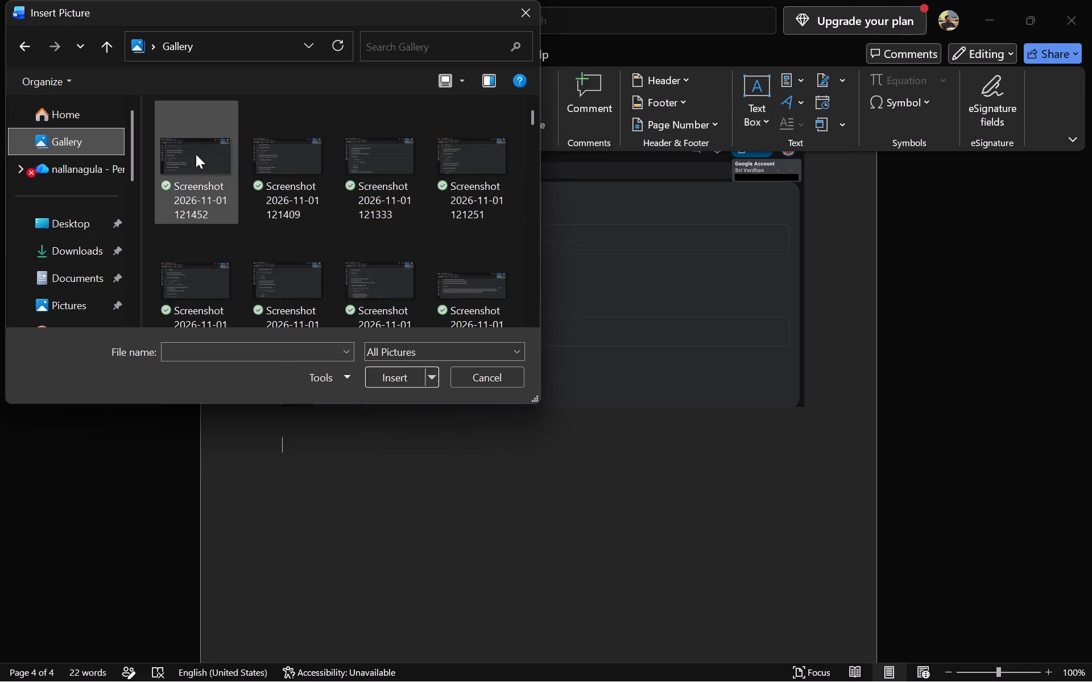
double_click(196, 154)
scroll(420, 419, down, 2)
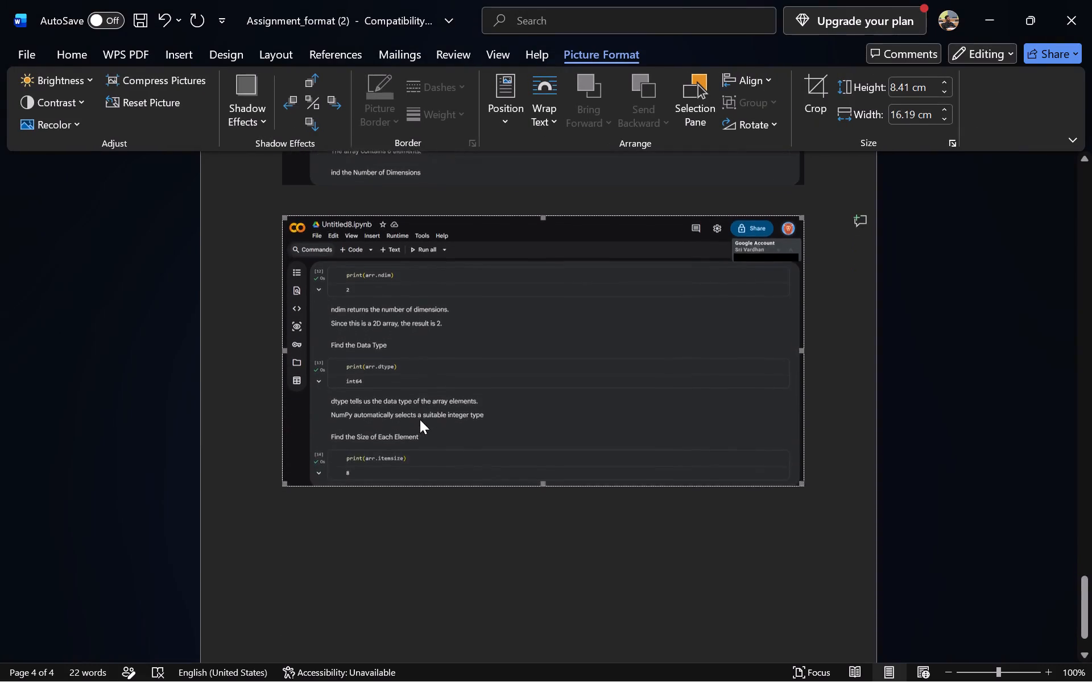
scroll(420, 419, down, 1)
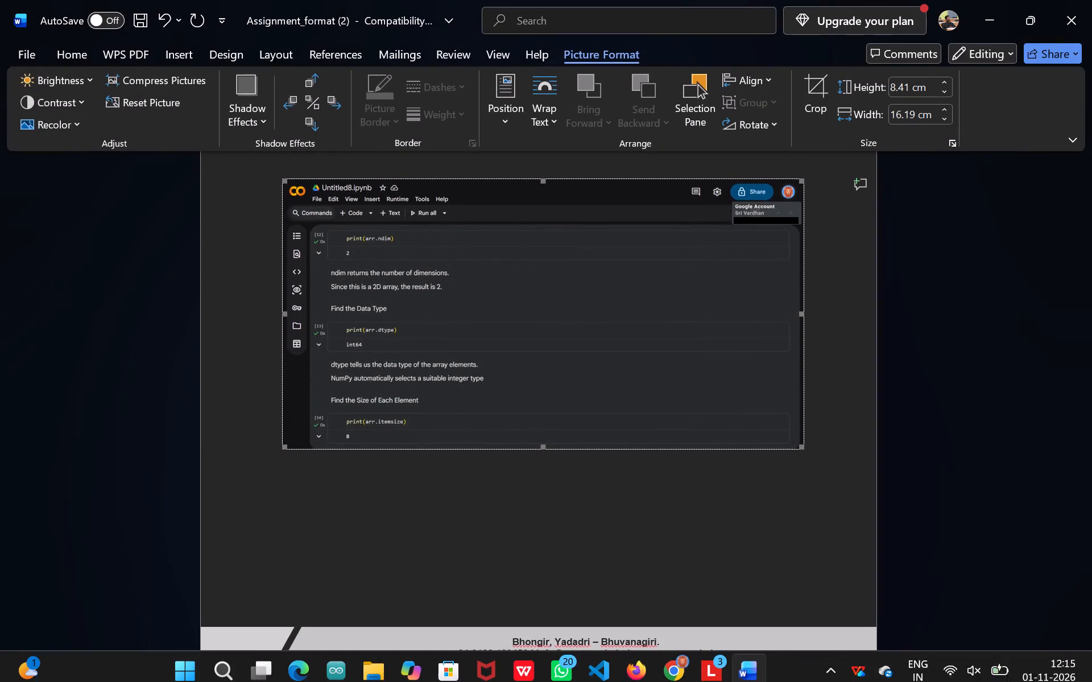
Return to the Colab notebook in Chrome and capture a full-width screenshot from the itemsize explanation to print(b.dtype) under NumPy Data Types.
click(678, 542)
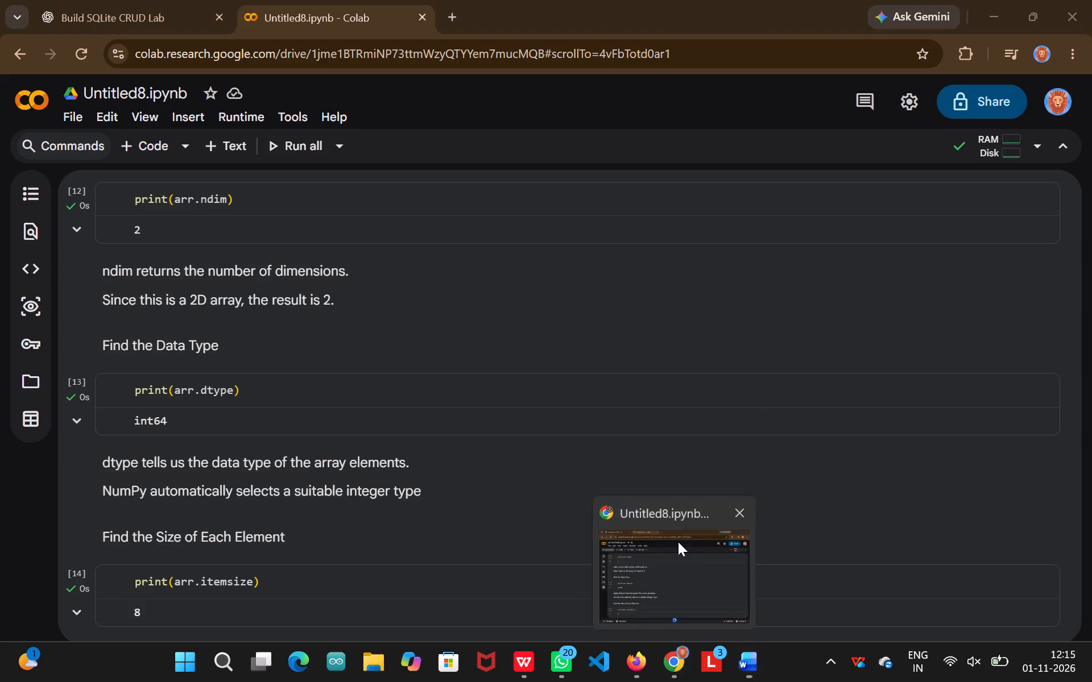
scroll(549, 465, down, 3)
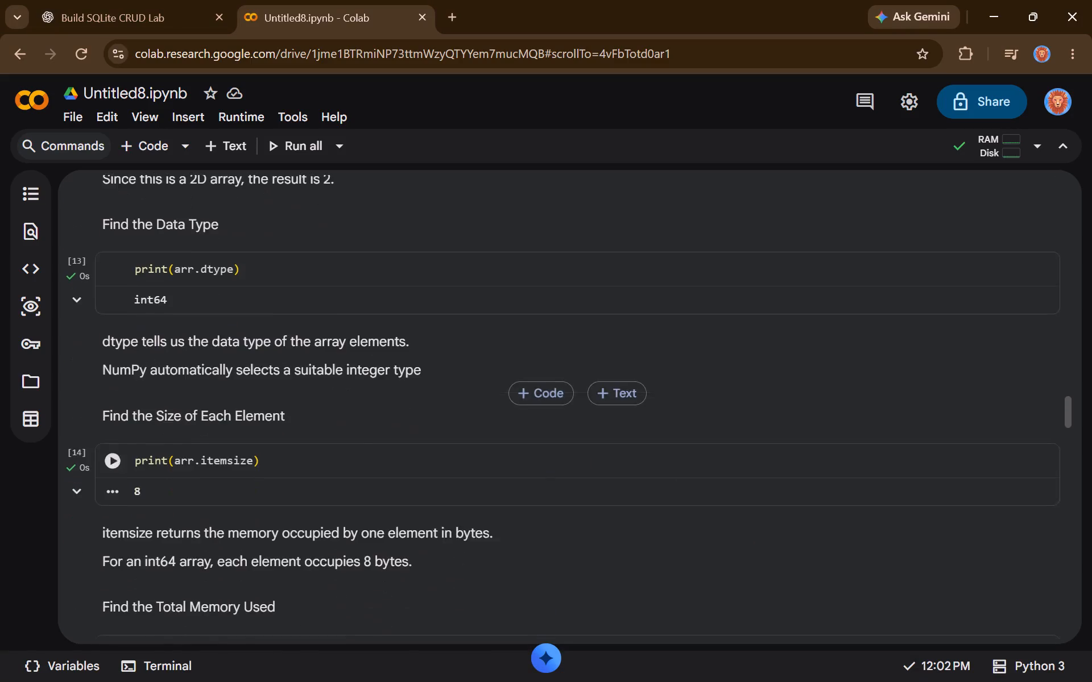
scroll(549, 465, down, 5)
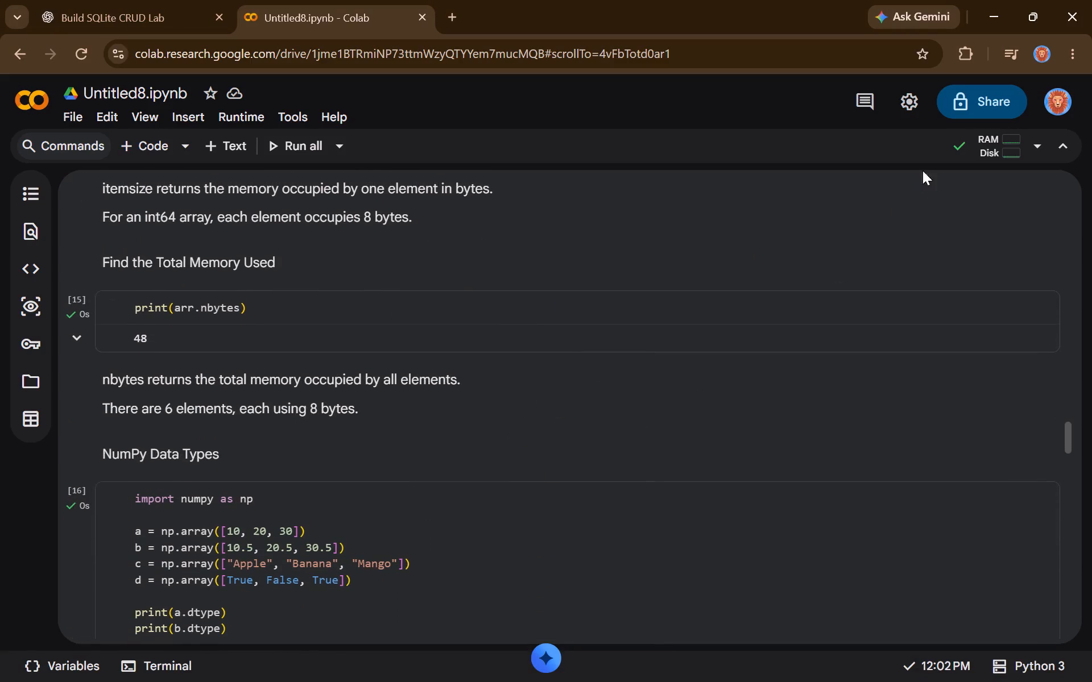
key(shift+super+s)
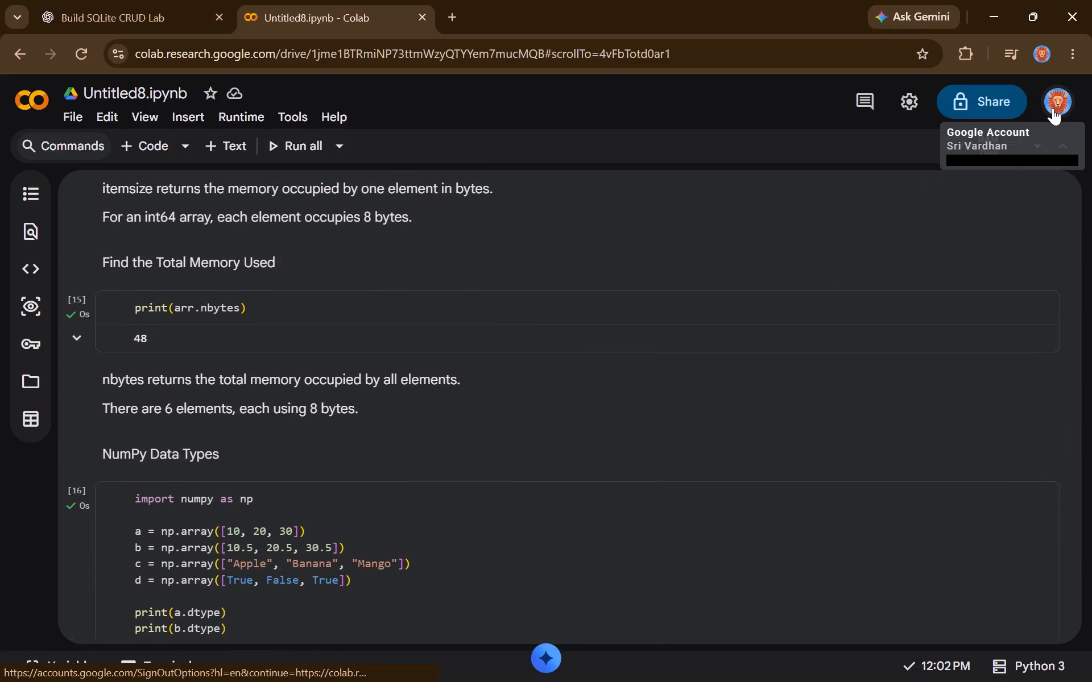
drag(0, 74, 355, 126)
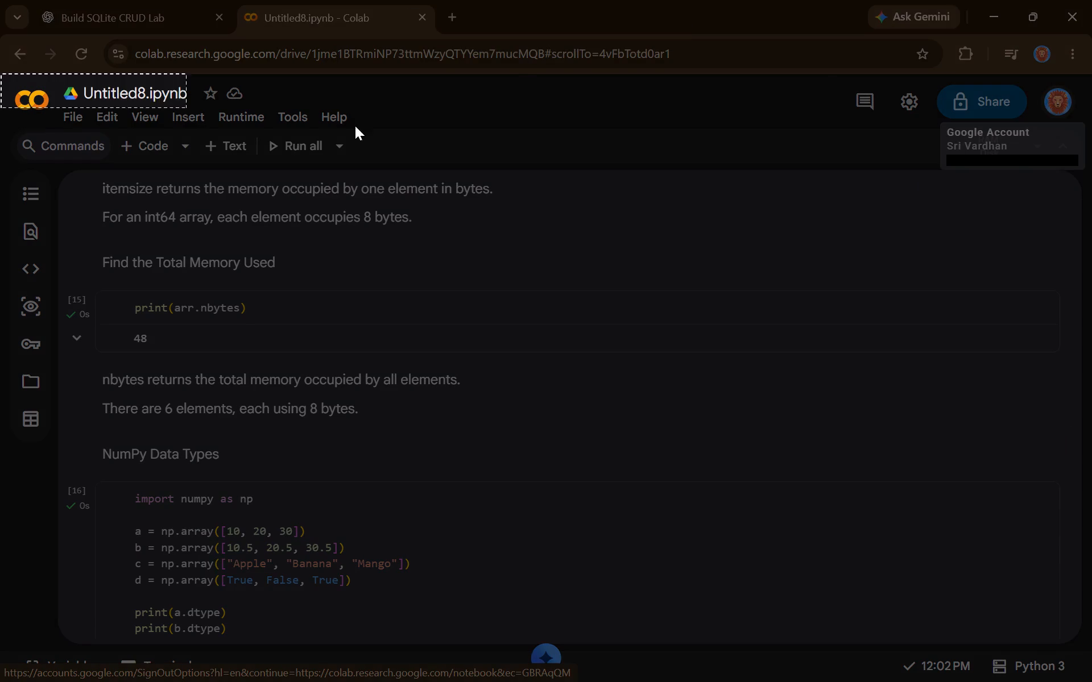
drag(355, 126, 1091, 648)
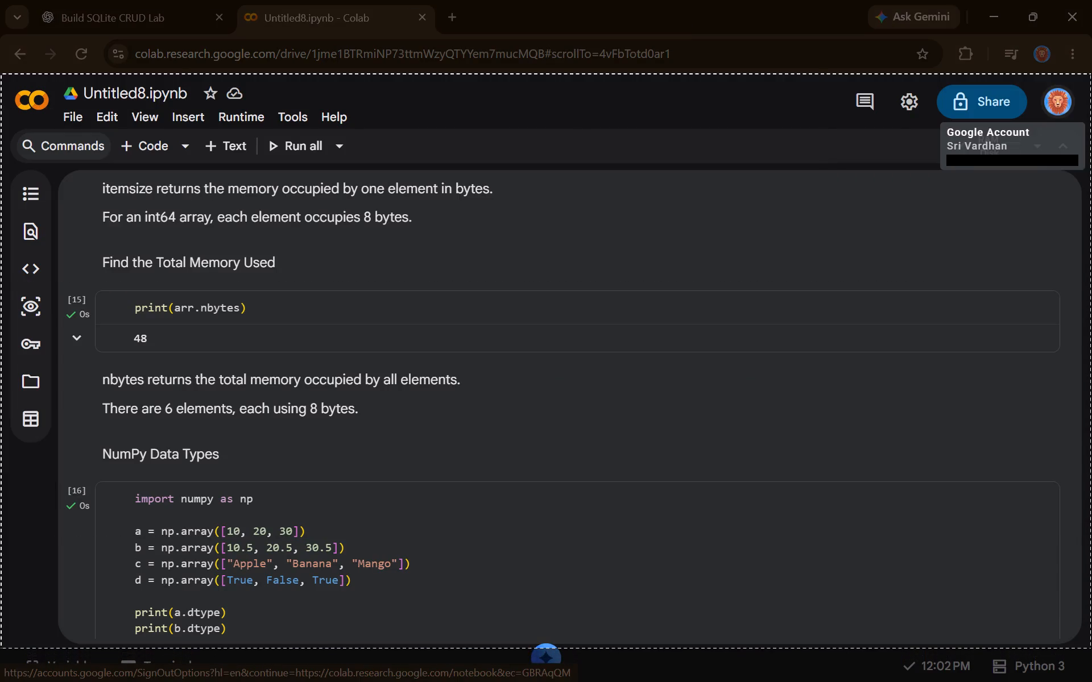
drag(1091, 648, 1091, 639)
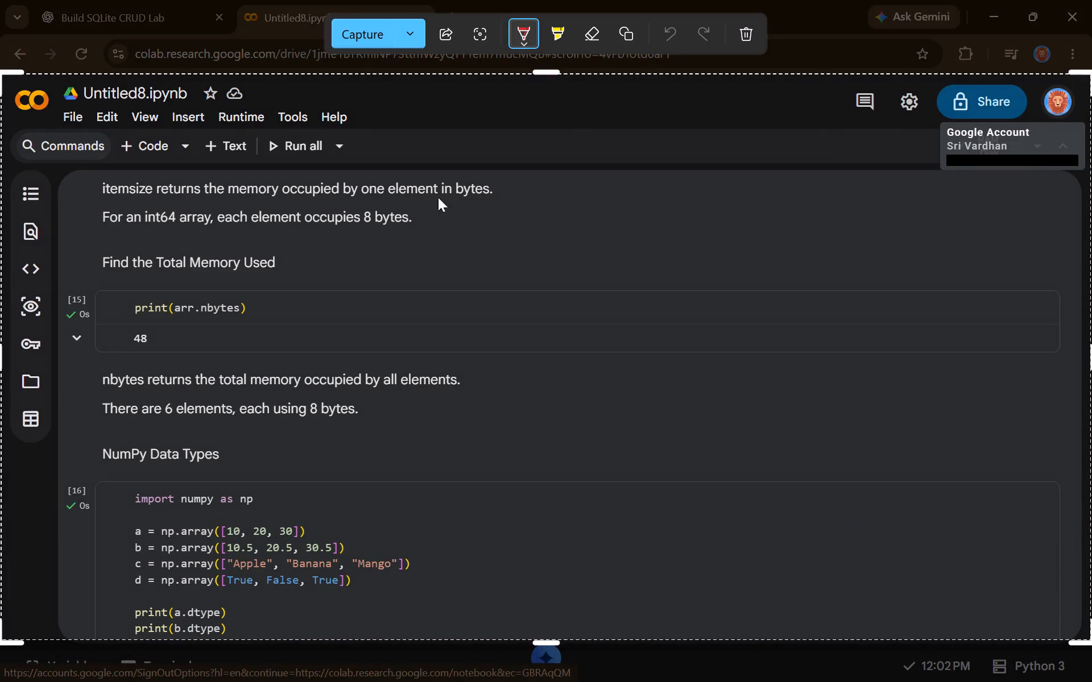
click(366, 38)
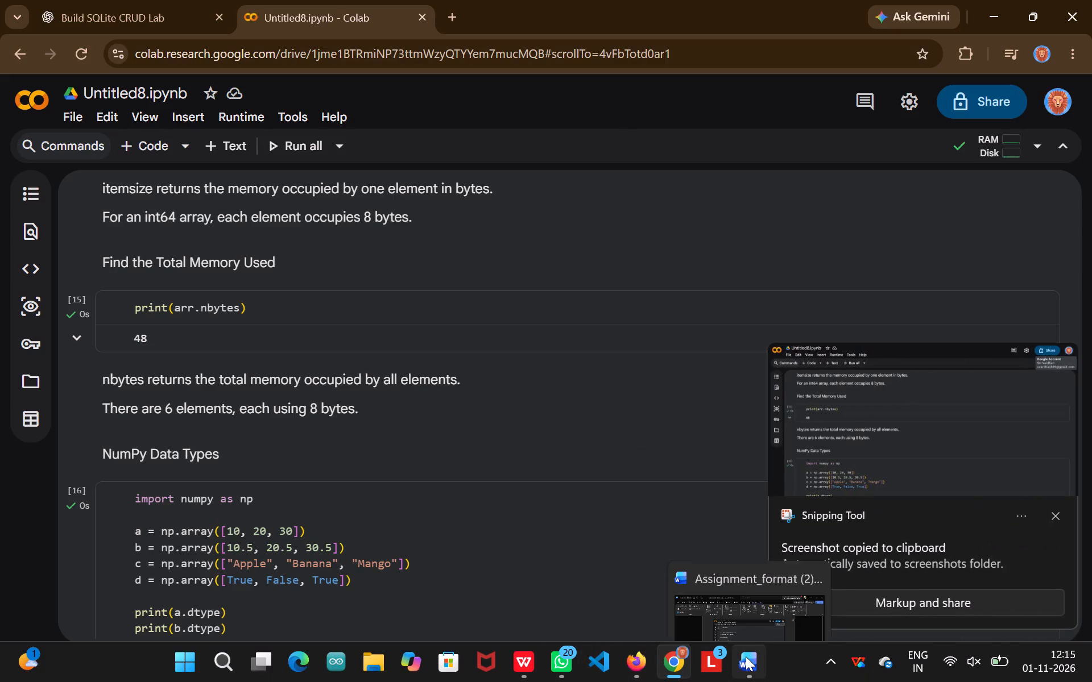
Switch to Word and insert the newest Gallery screenshot, showing Find the Total Memory Used and NumPy Data Types, after the ndim screenshot.
click(742, 584)
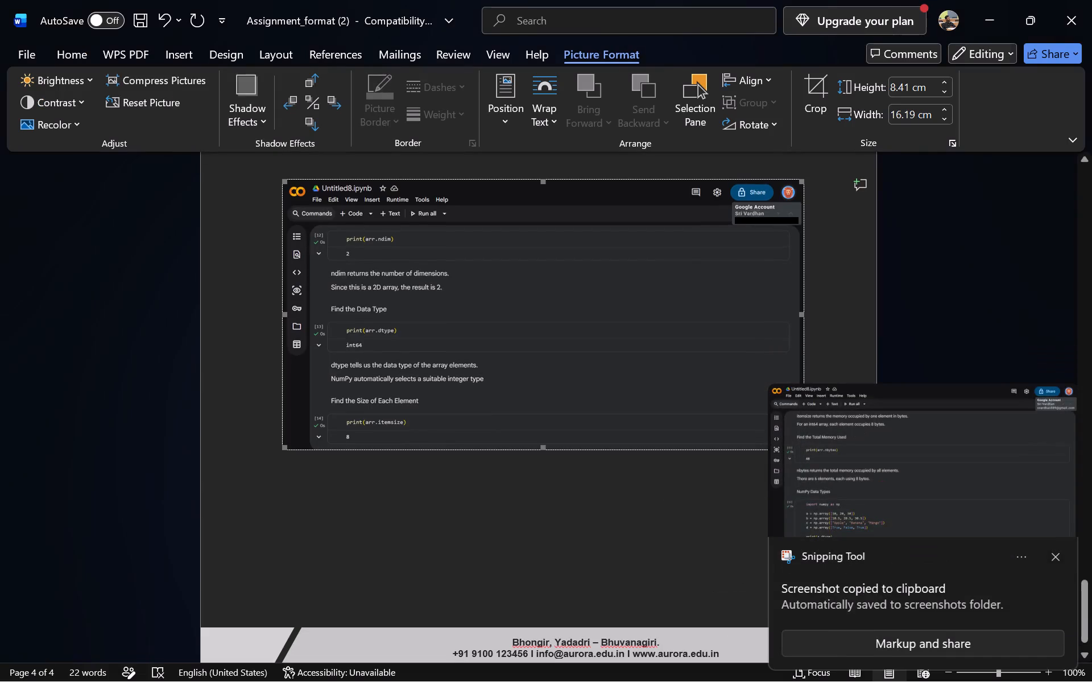
double_click(298, 506)
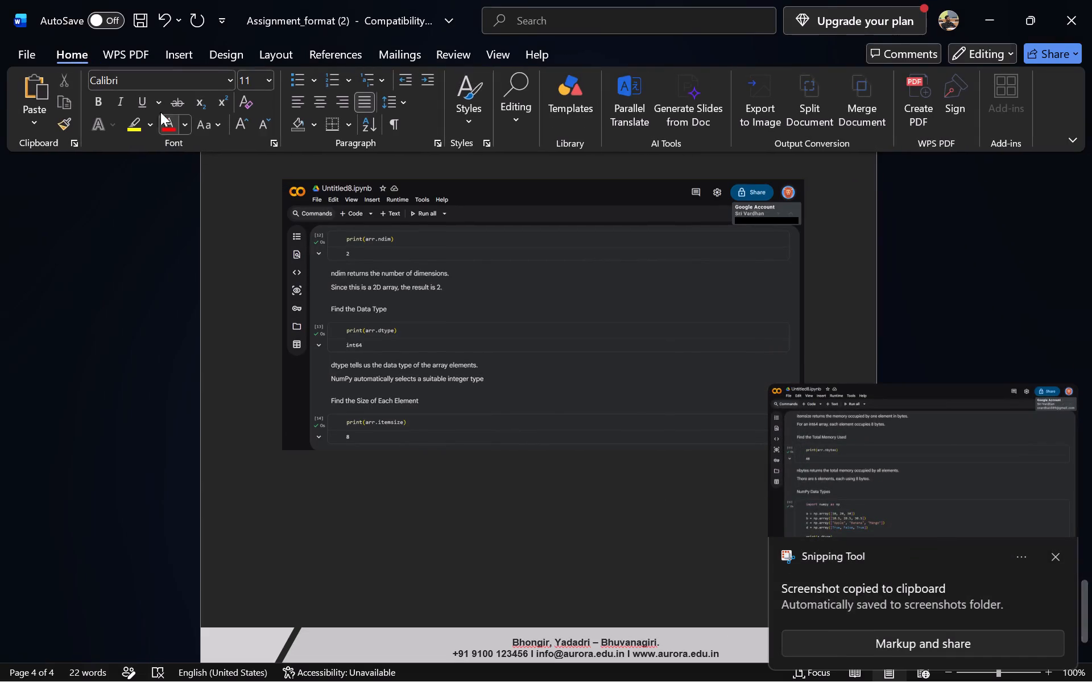
click(169, 46)
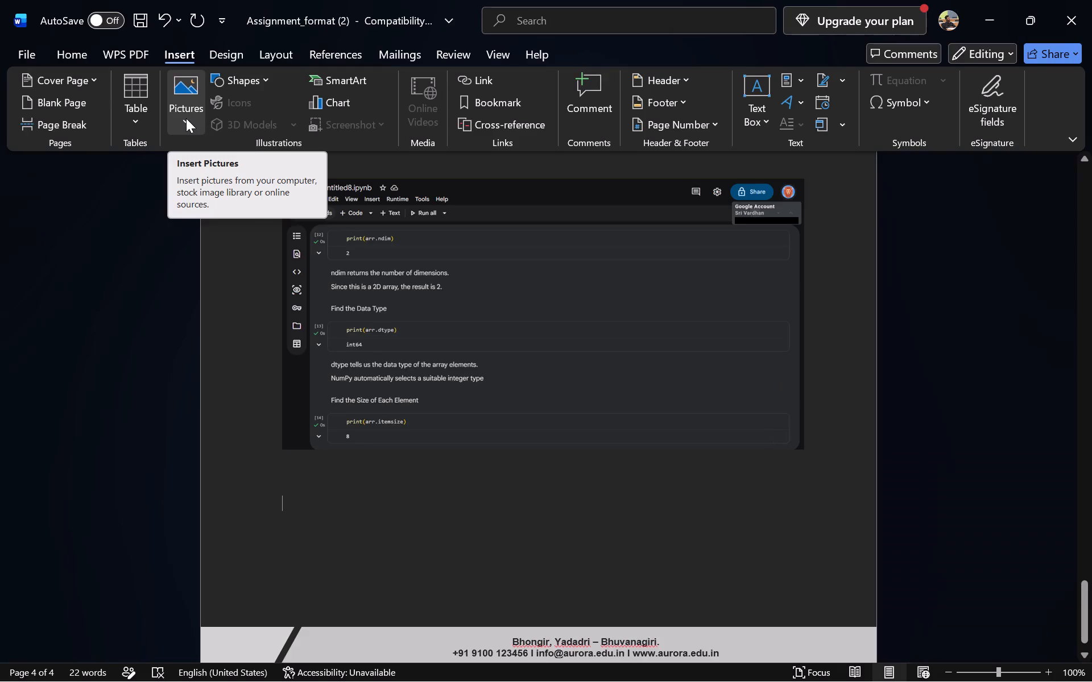
click(186, 118)
click(234, 165)
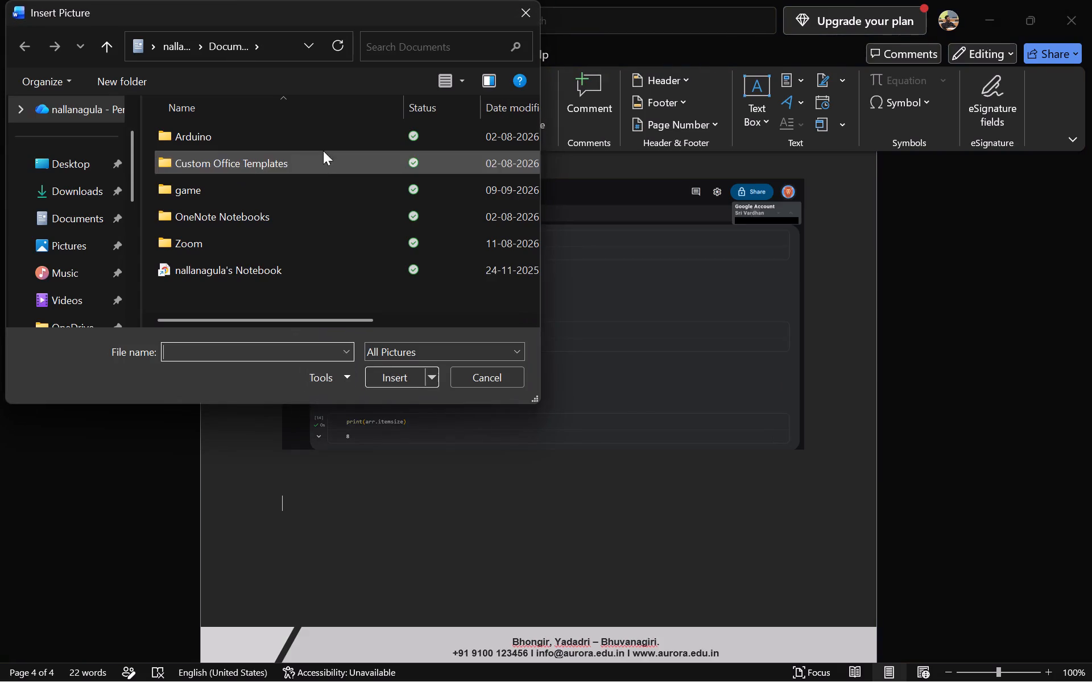
scroll(107, 189, up, 13)
scroll(107, 189, down, 3)
scroll(107, 189, up, 20)
scroll(107, 189, up, 4)
click(88, 153)
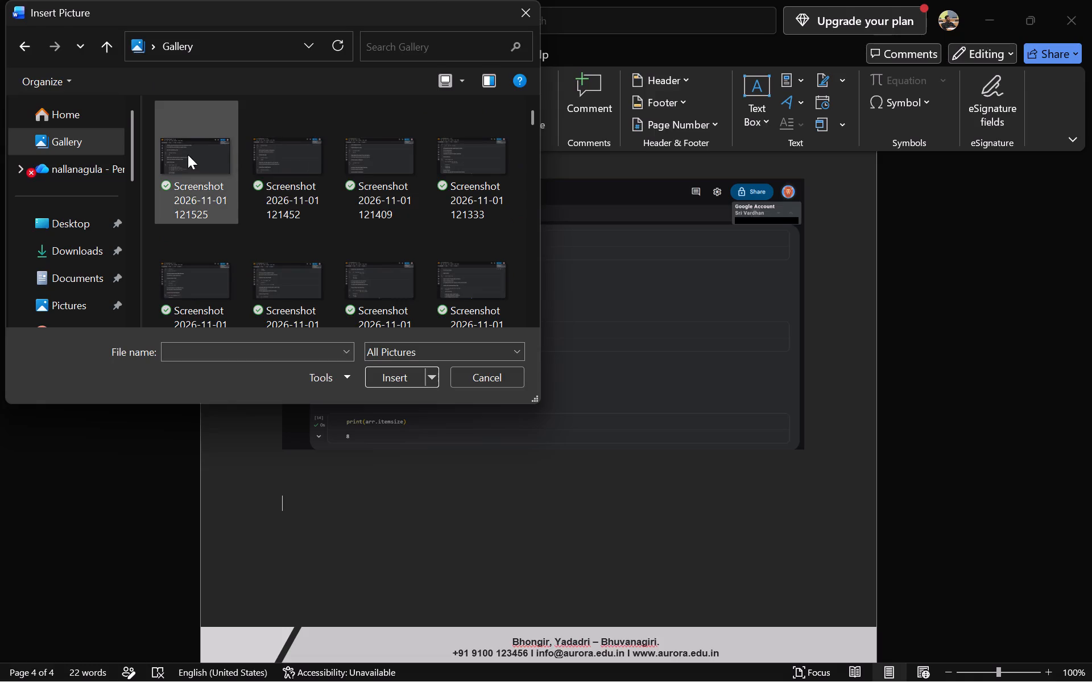
double_click(197, 160)
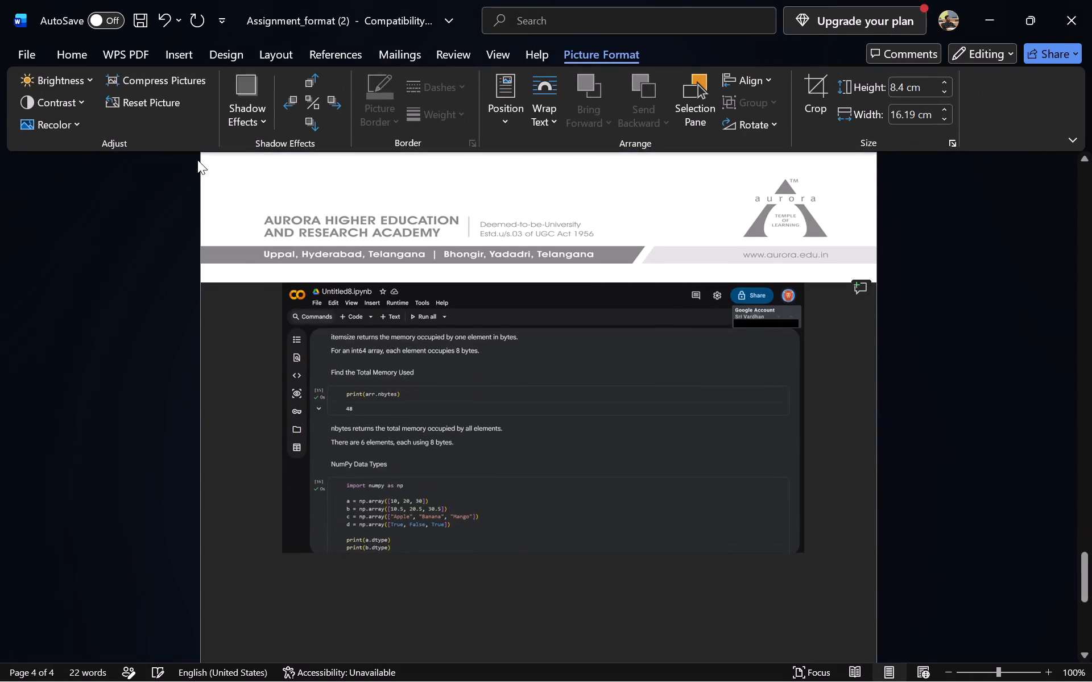
Add nine blank lines between the ndim screenshot and the total memory screenshot, then place the text cursor below the latter on page 5.
scroll(362, 312, up, 1)
click(311, 207)
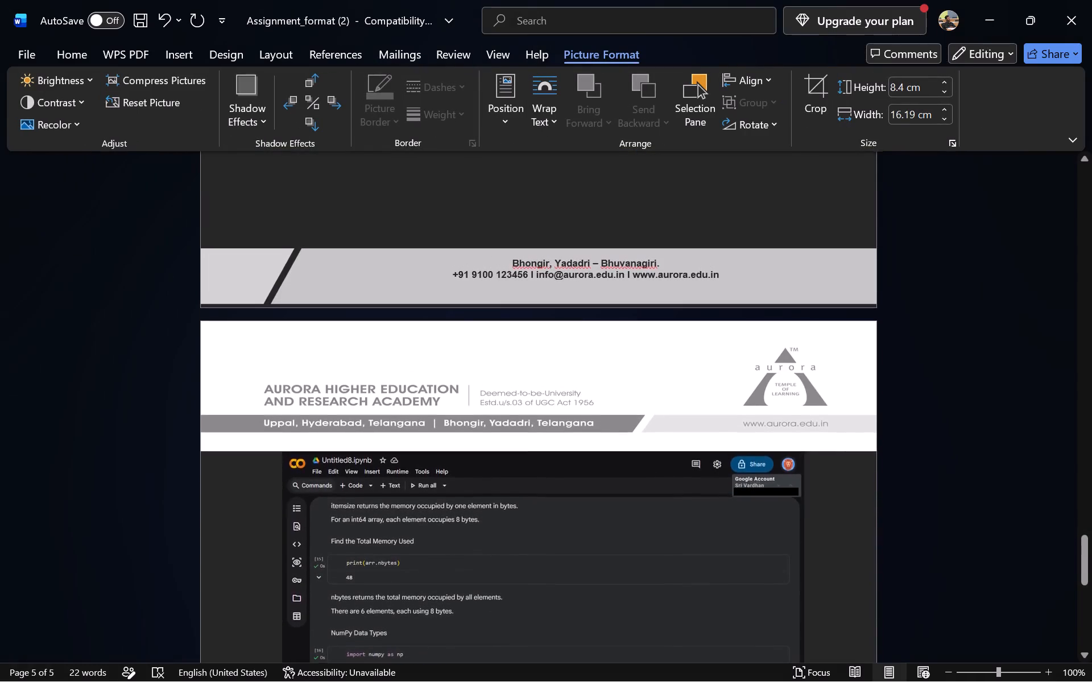
key(Return)
key(Return)
key(Return)
key(Return)
key(Return)
key(Return)
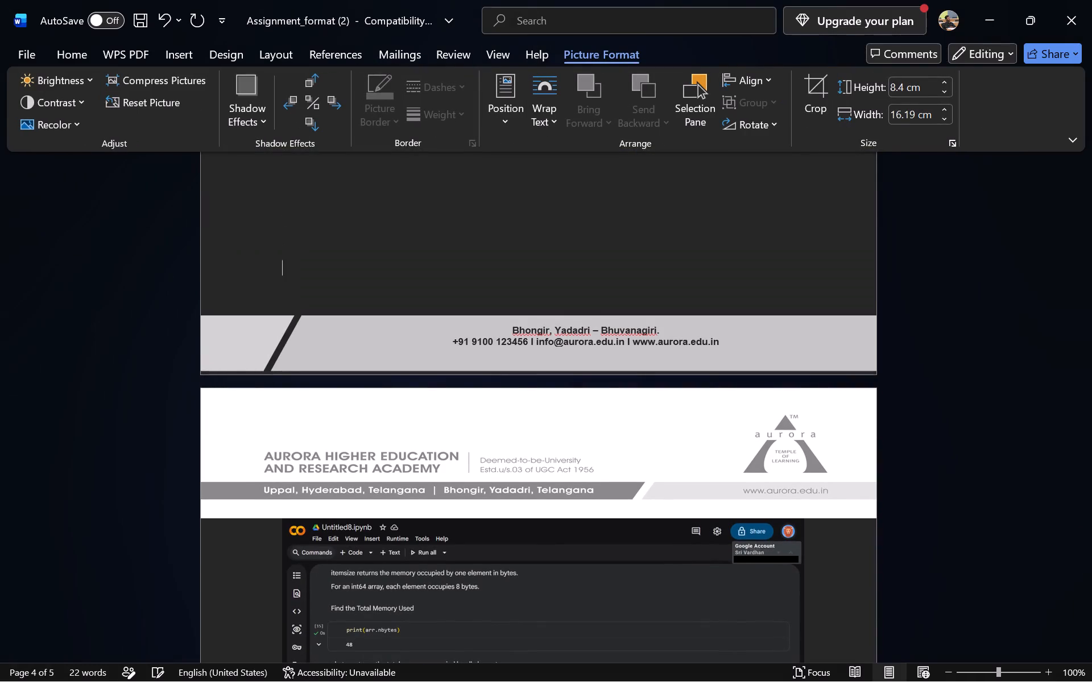
key(Return)
key(Return)
key(Return)
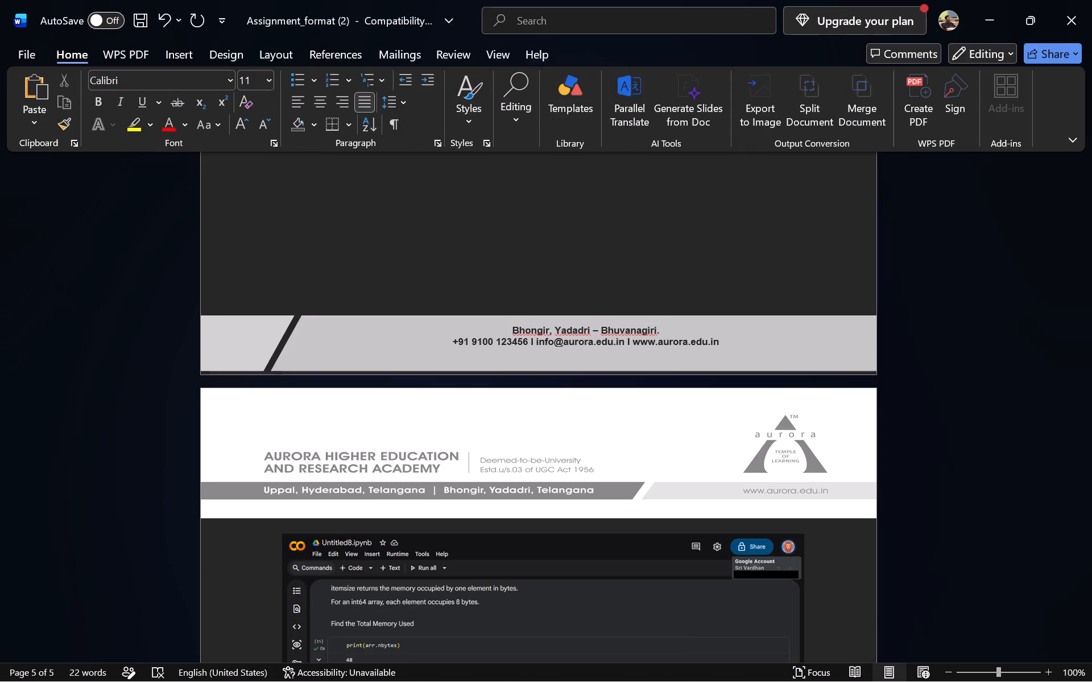
scroll(311, 207, down, 3)
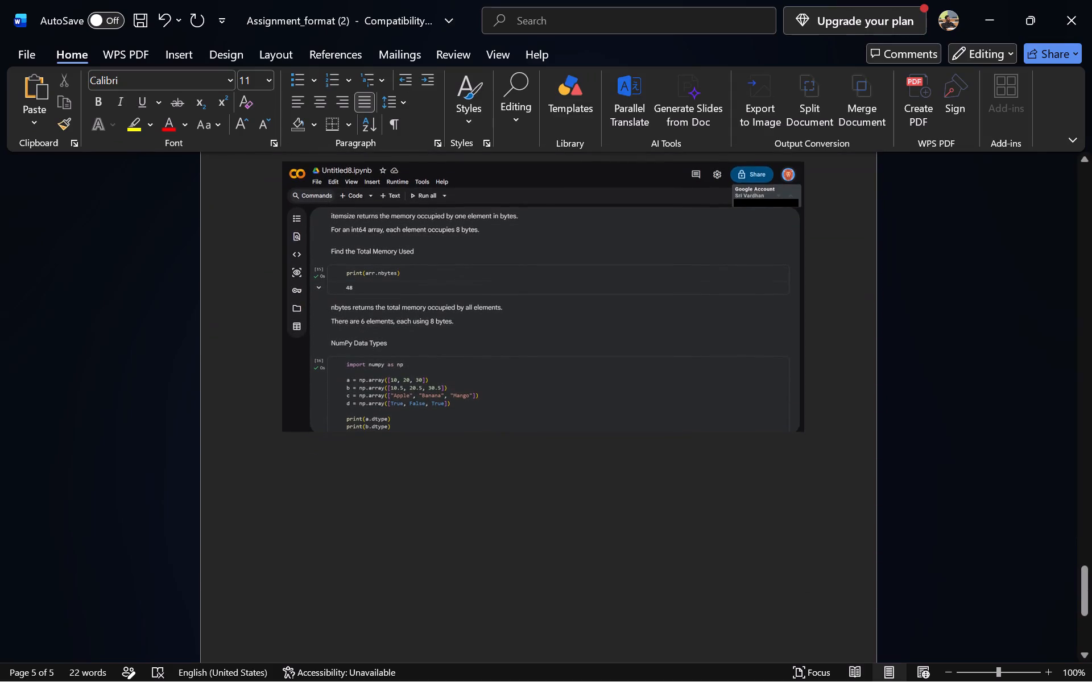
click(296, 509)
double_click(305, 493)
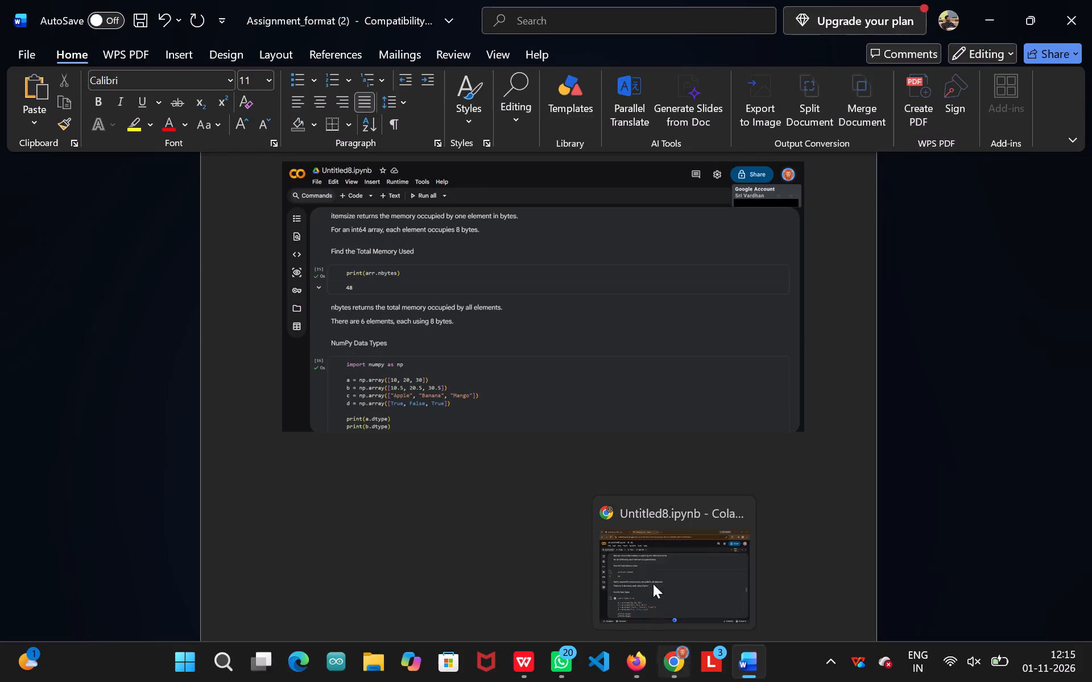
Return to the Colab notebook in Chrome and capture a full-width screenshot from print(c.dtype) through the Specify and Convert Data Types output.
click(652, 573)
scroll(474, 424, down, 1)
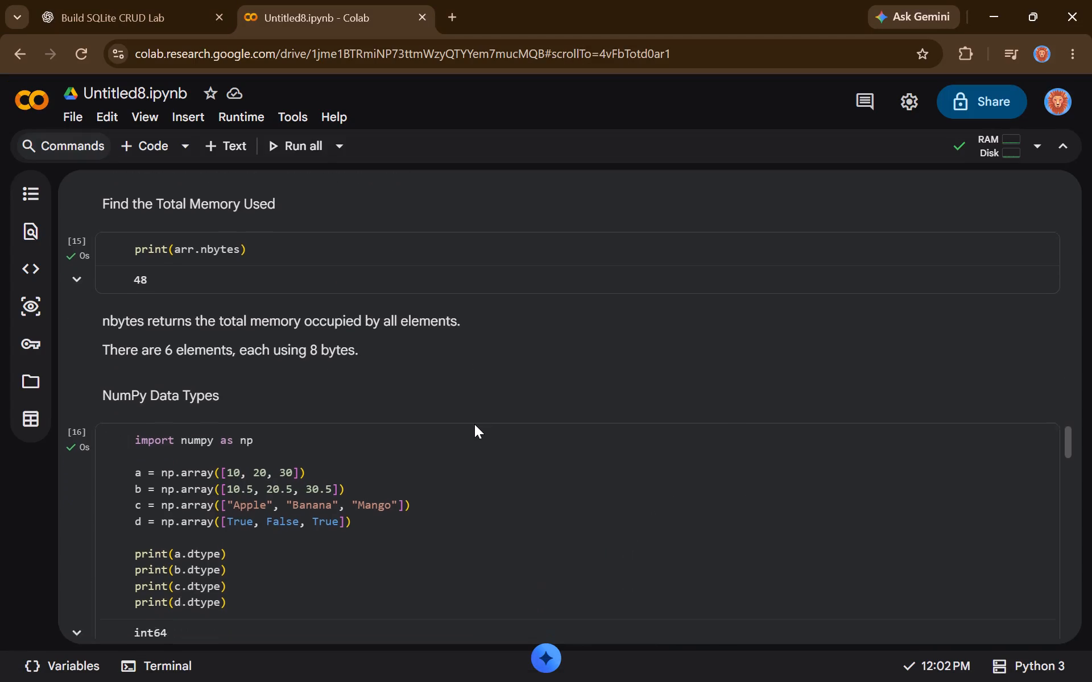
scroll(474, 424, down, 5)
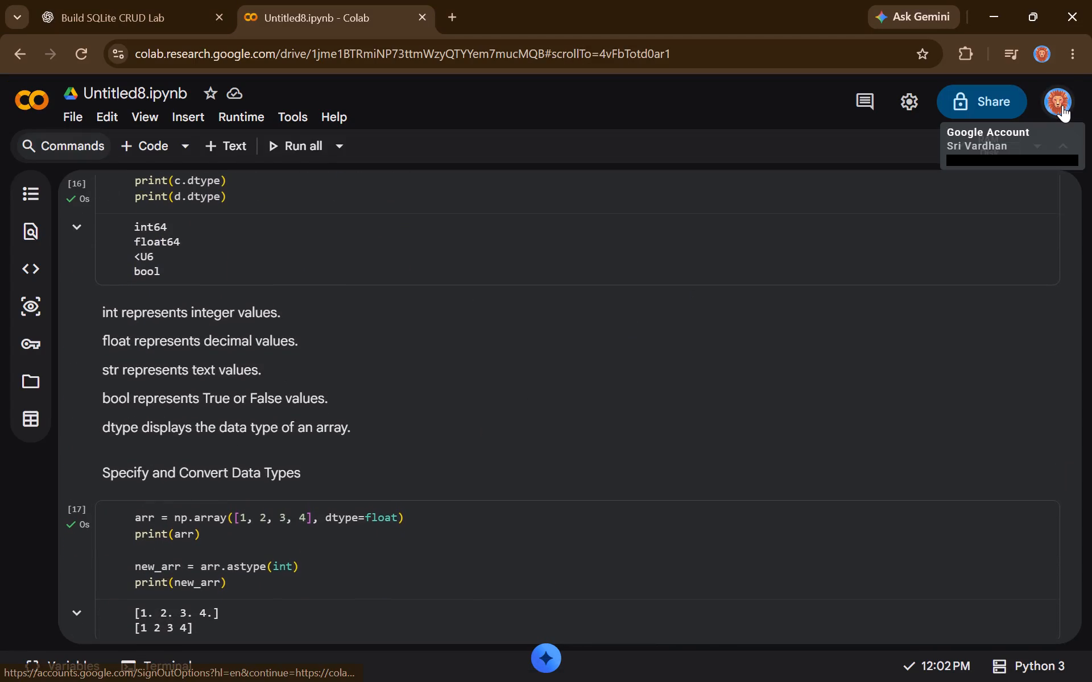
key(shift+super+s)
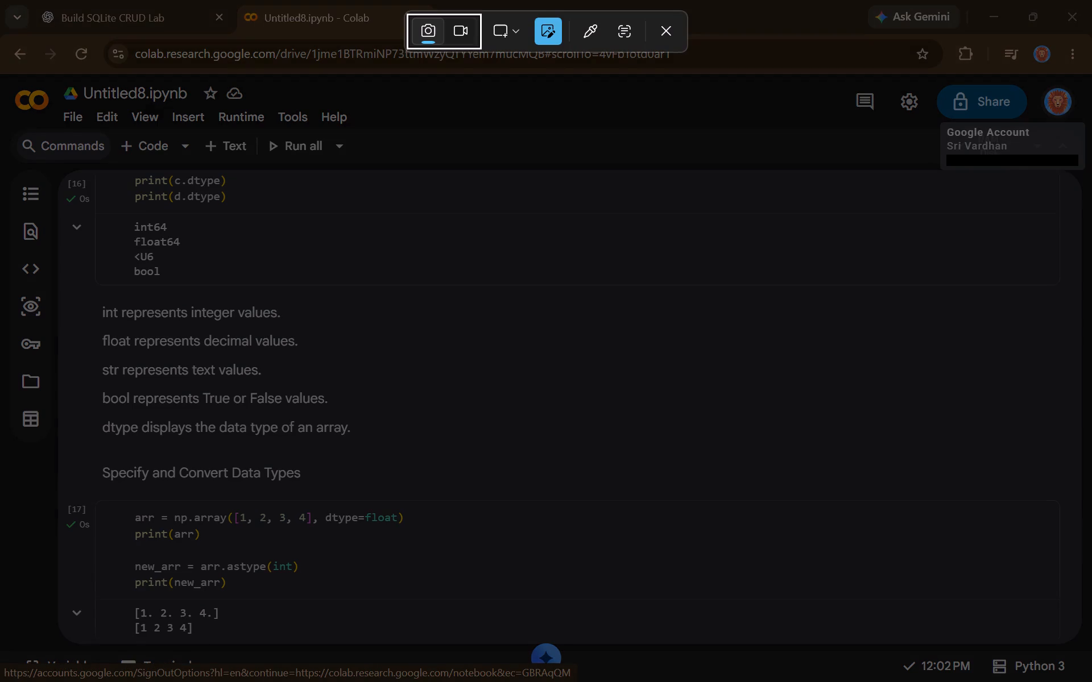
drag(0, 75, 1091, 643)
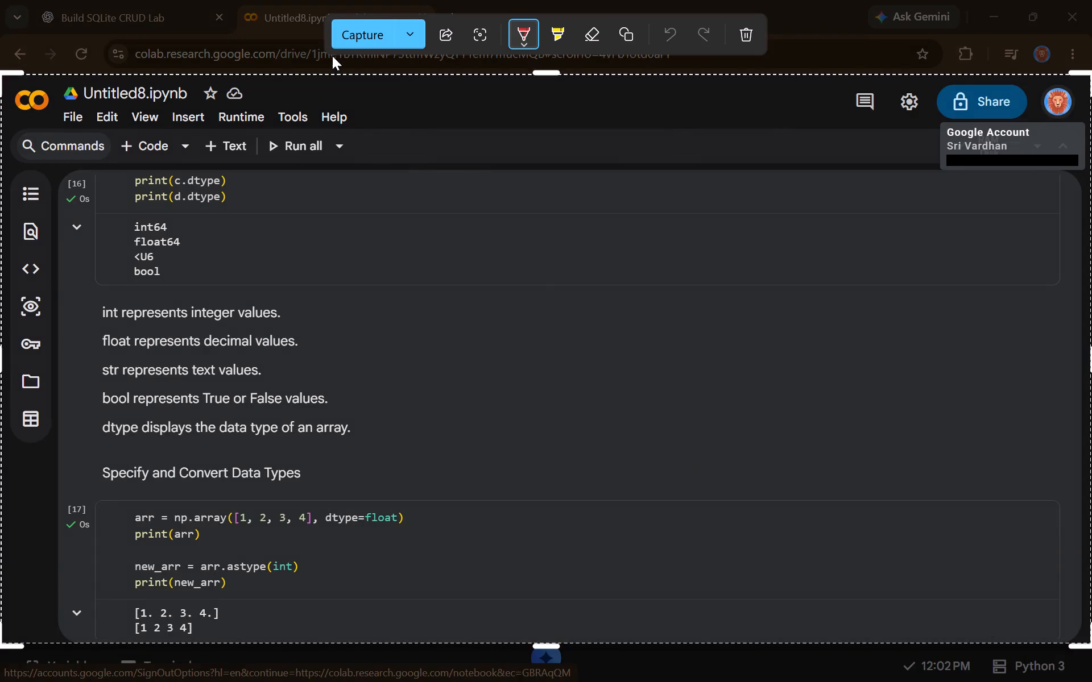
click(371, 39)
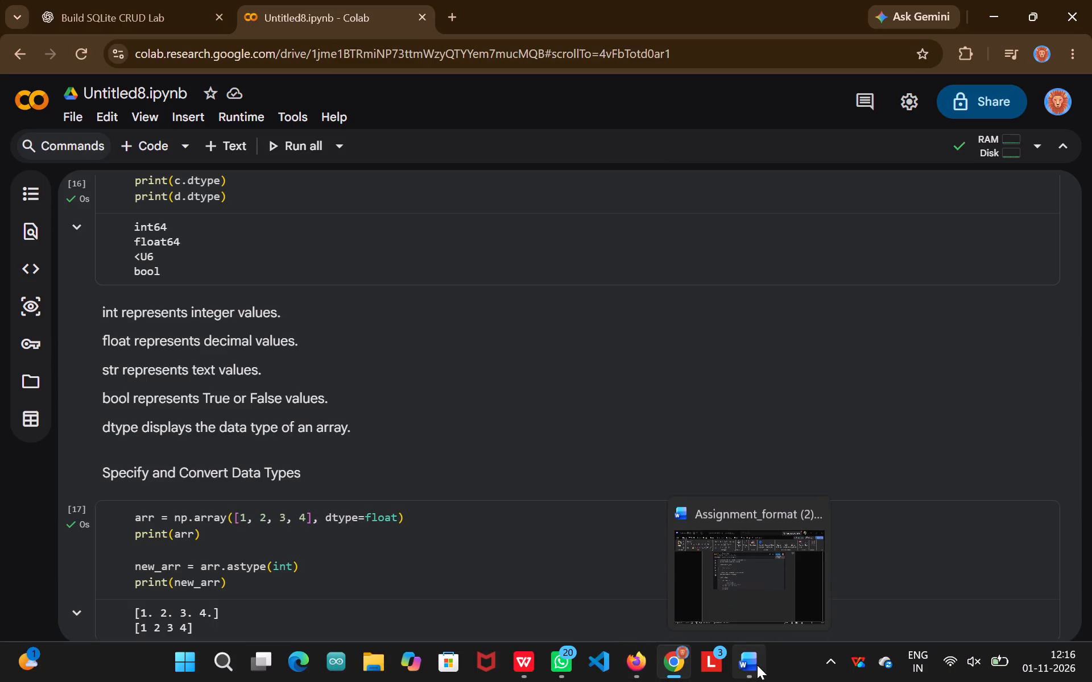
Switch to Word and insert the newest Gallery screenshot, showing Specify and Convert Data Types, in place of the selected total memory screenshot on page 5.
click(746, 587)
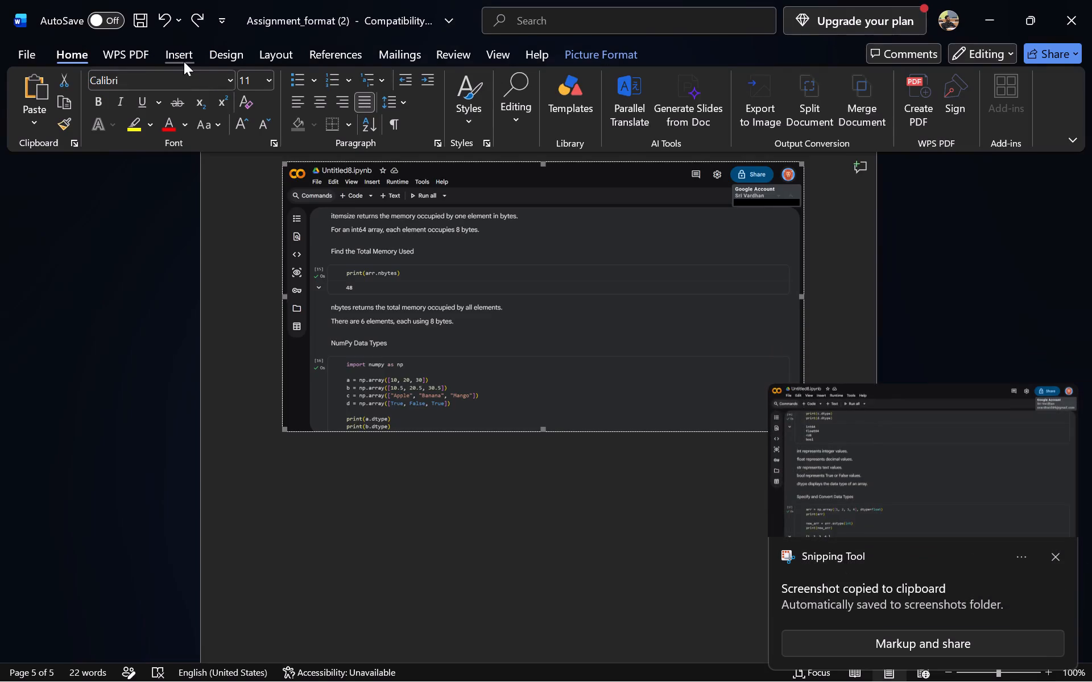
click(180, 57)
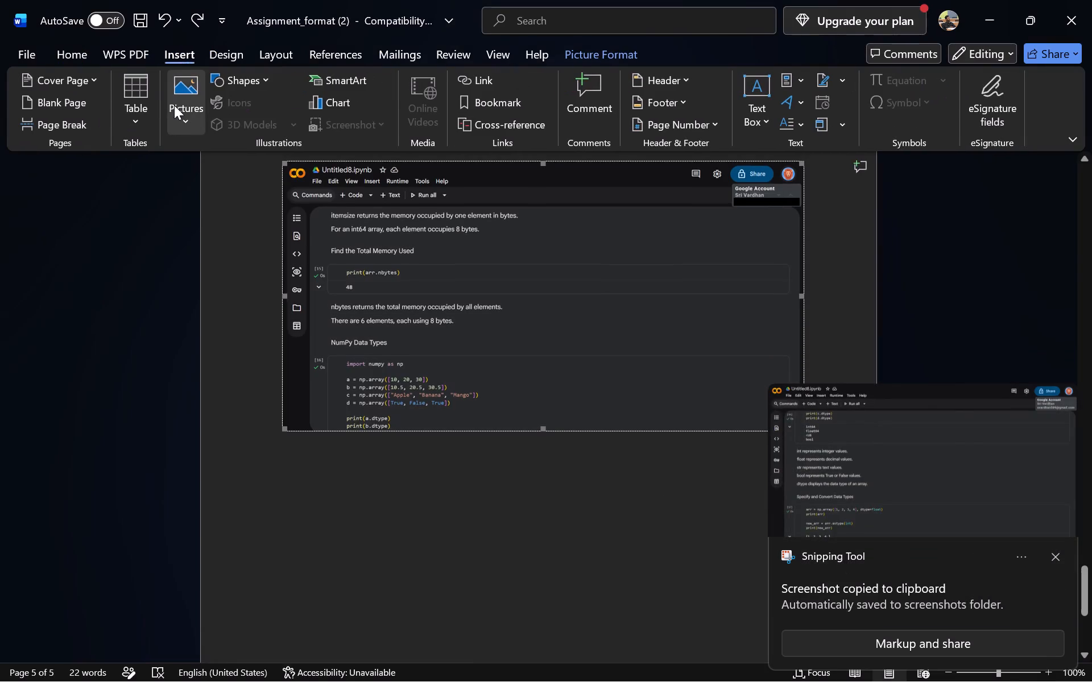
click(181, 111)
click(220, 181)
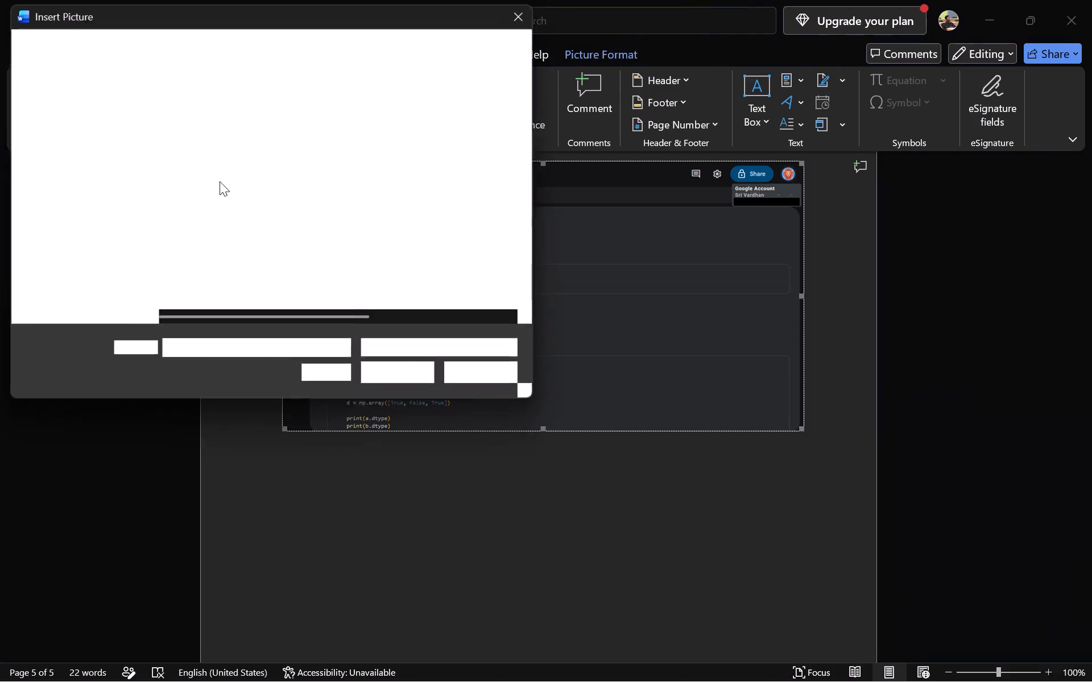
scroll(77, 215, up, 4)
click(88, 143)
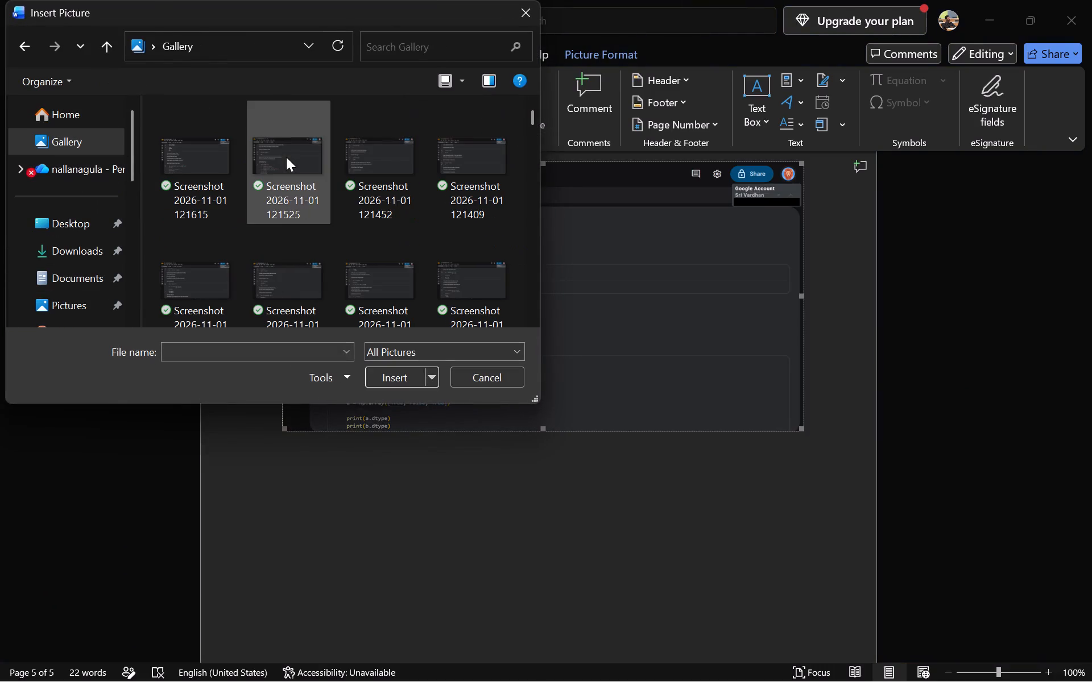
double_click(200, 165)
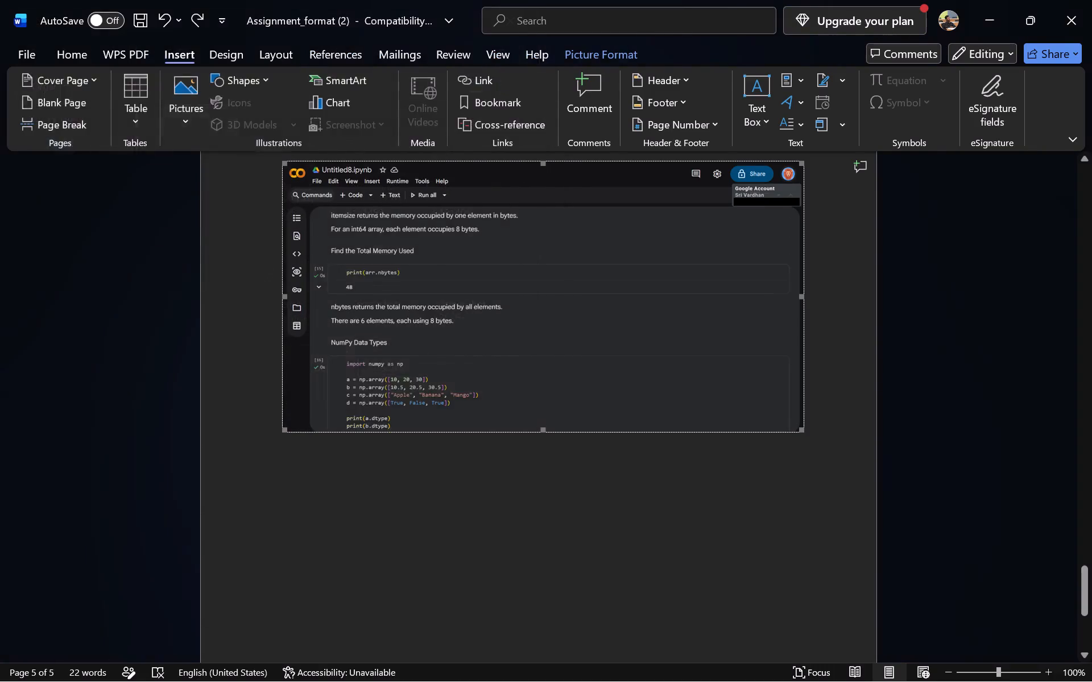
Place the text cursor in the blank area below the Specify and Convert Data Types screenshot on page 5.
scroll(353, 285, up, 2)
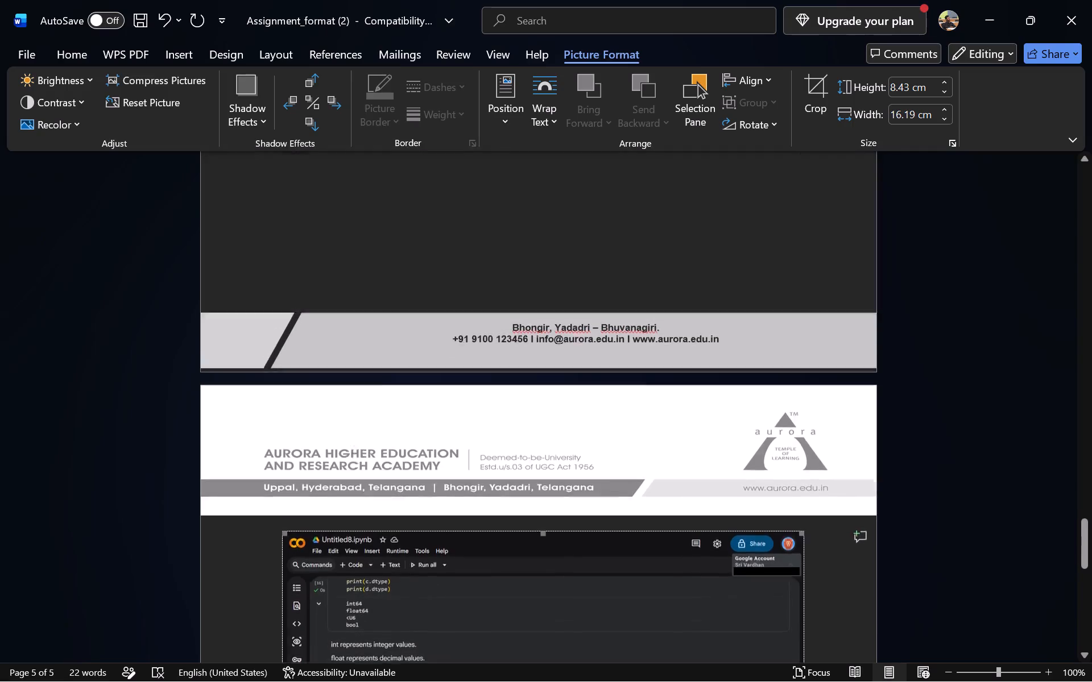
scroll(353, 285, up, 1)
scroll(353, 285, down, 3)
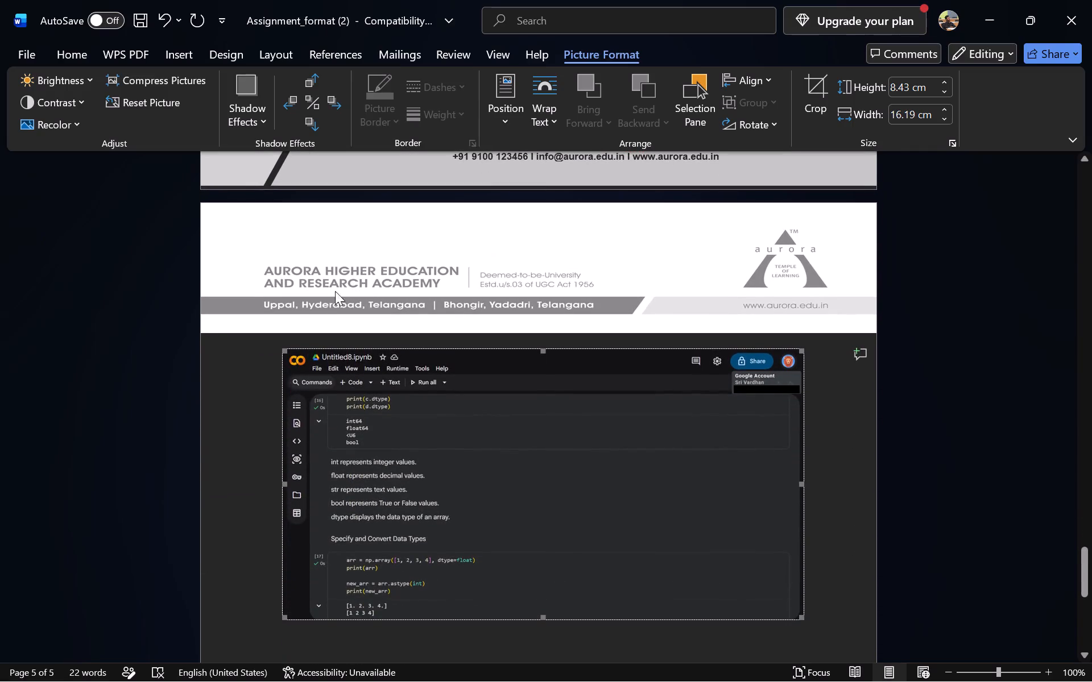
scroll(335, 439, up, 2)
scroll(335, 439, down, 6)
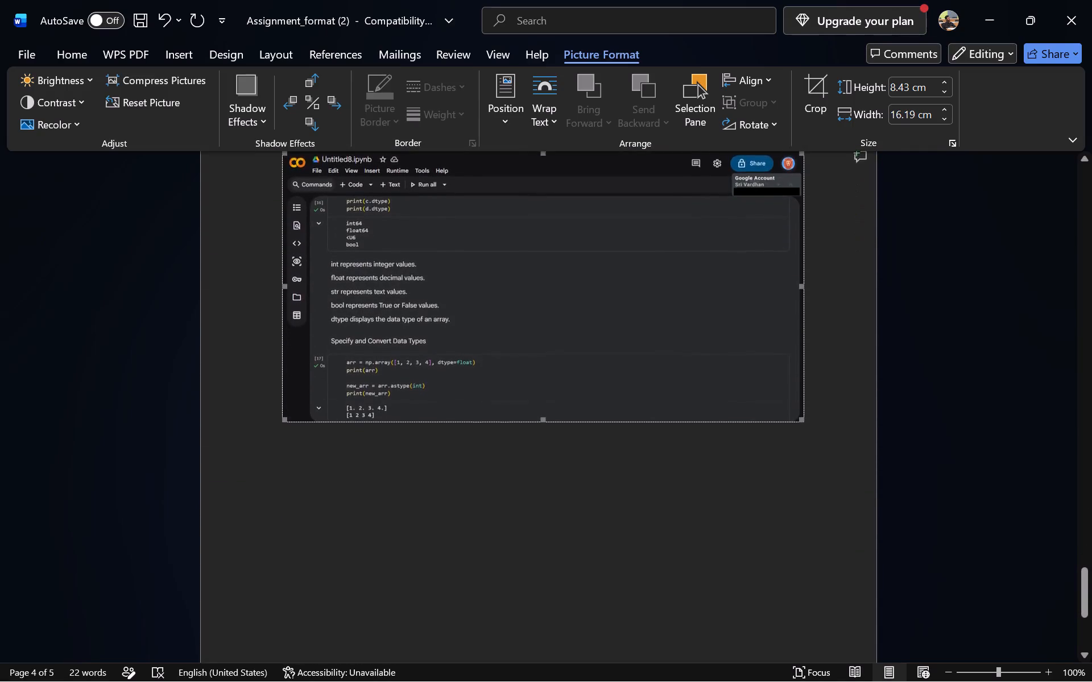
click(300, 471)
double_click(295, 459)
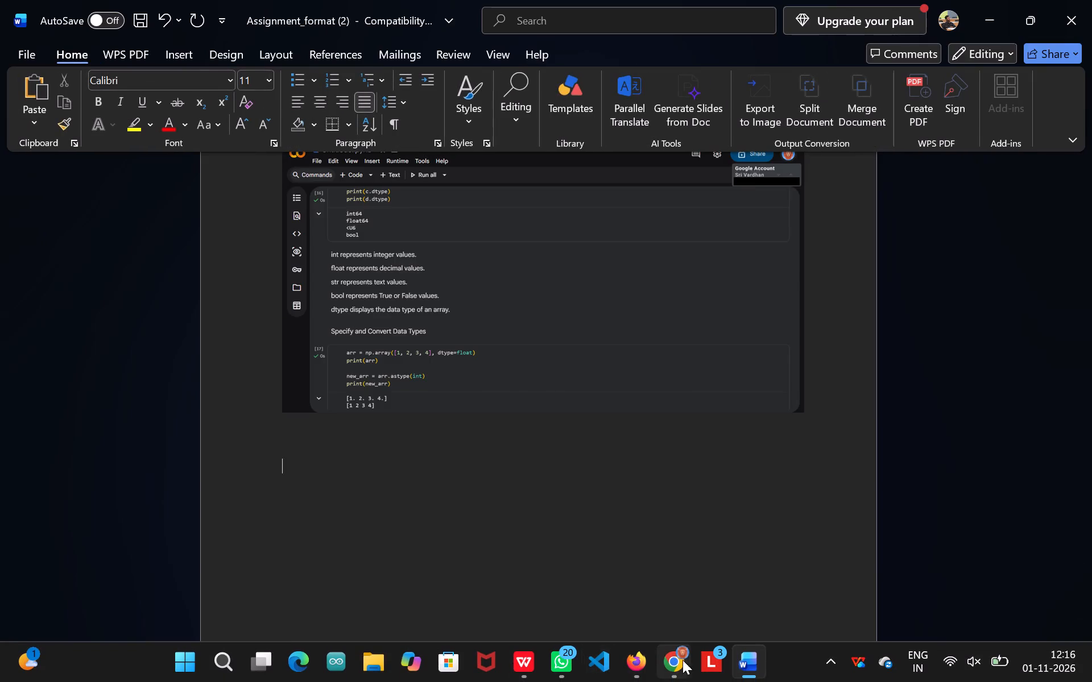
Return to the Colab notebook in Chrome and capture a full-width screenshot from the dtype=float explanation through the arr[-1] explanation under NumPy Indexing.
click(680, 564)
scroll(499, 521, down, 1)
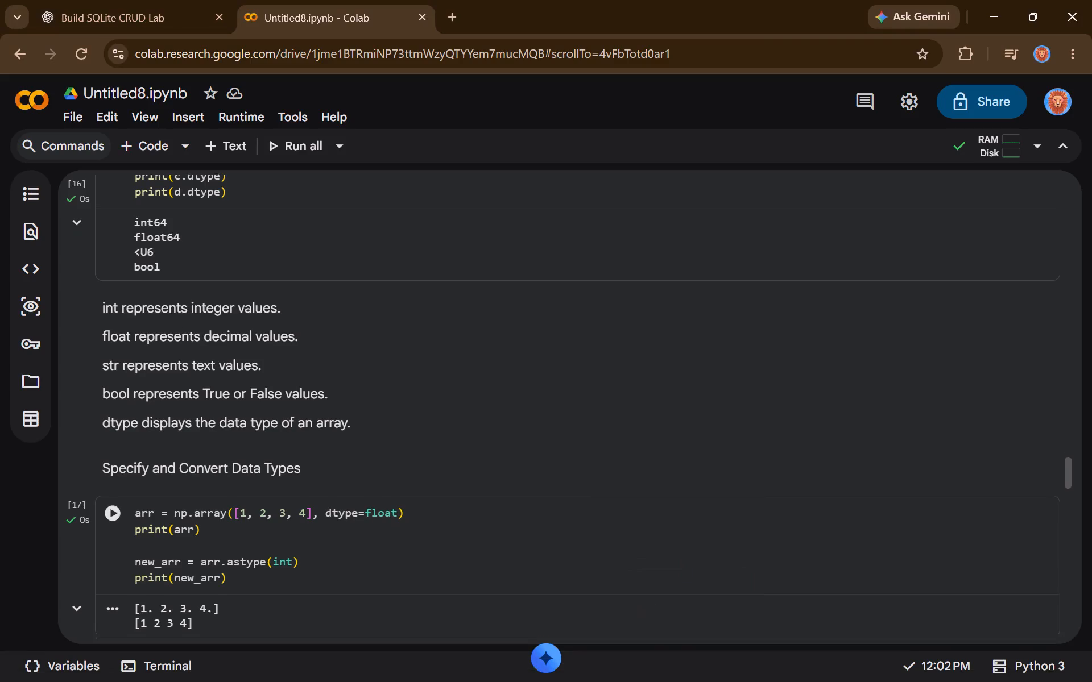
scroll(499, 521, down, 5)
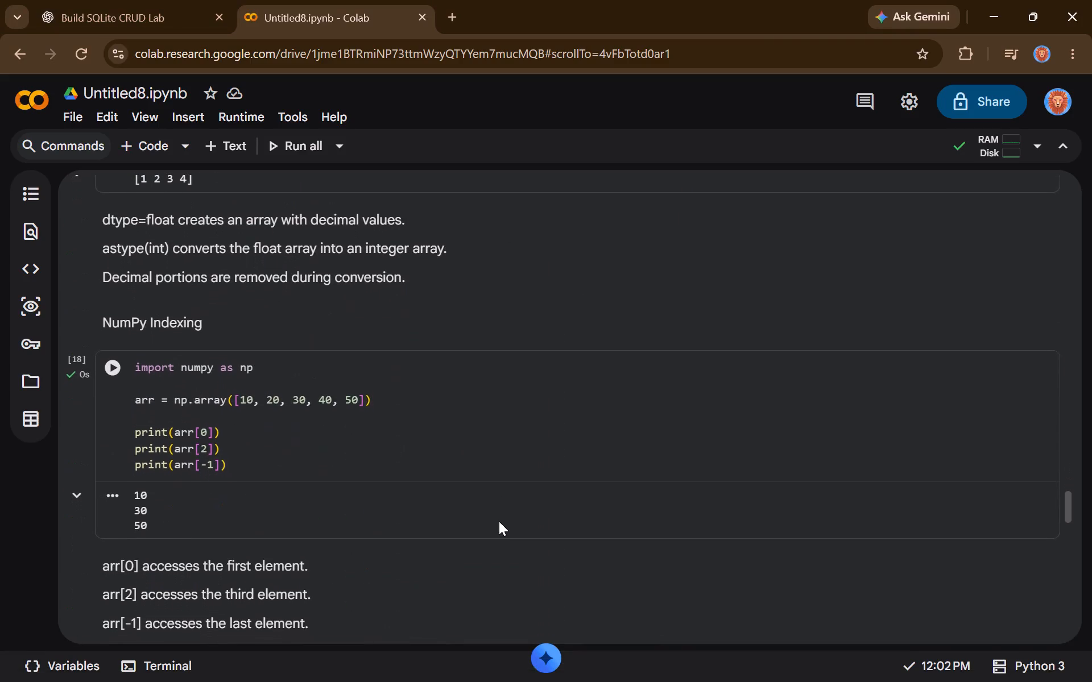
scroll(499, 521, down, 1)
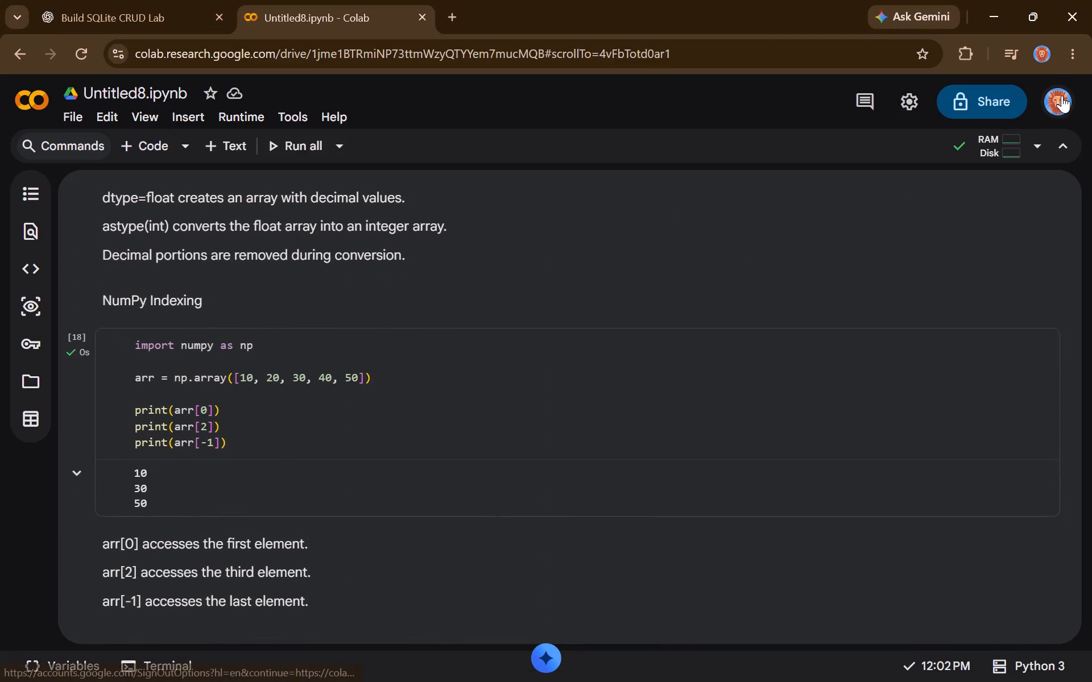
key(shift+super+s)
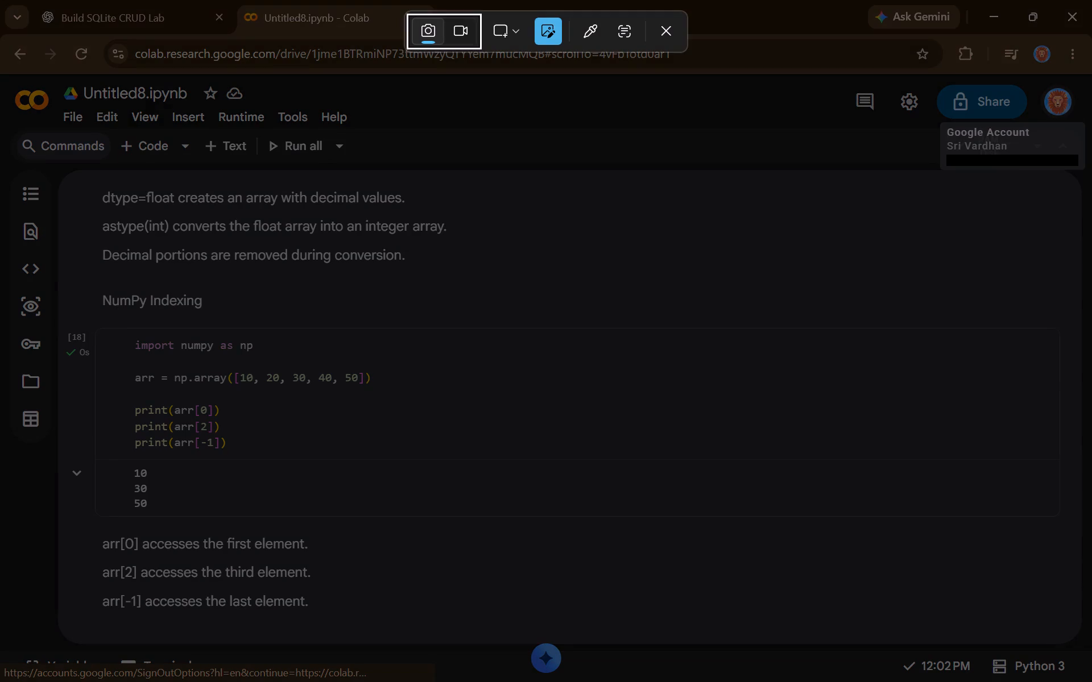
drag(0, 73, 1091, 444)
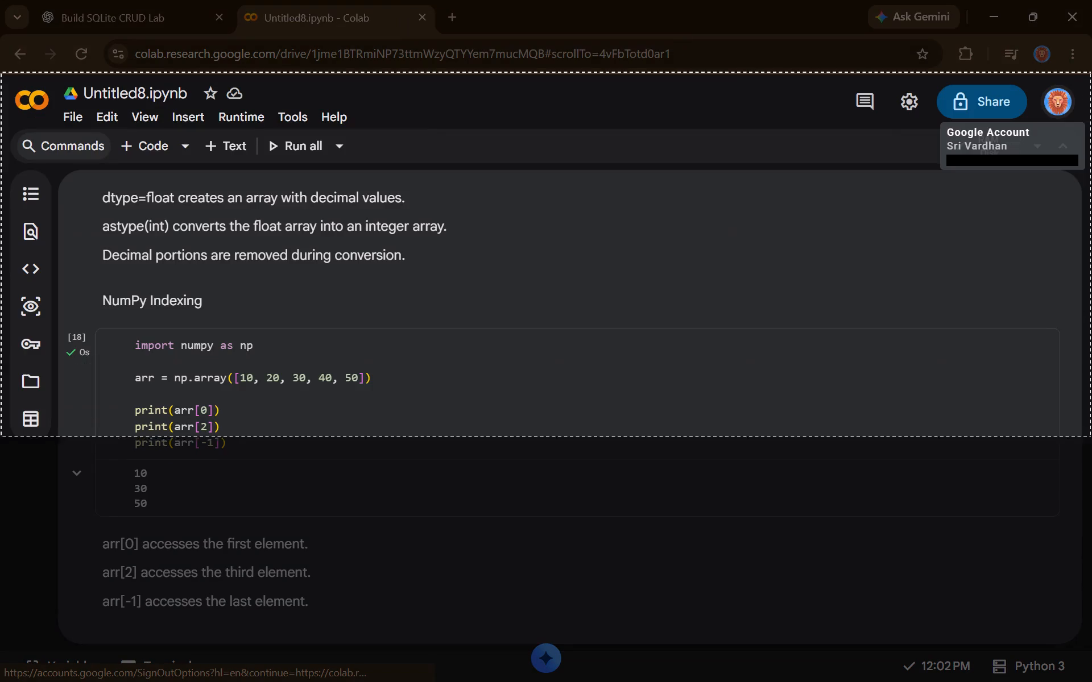
drag(1091, 444, 1091, 637)
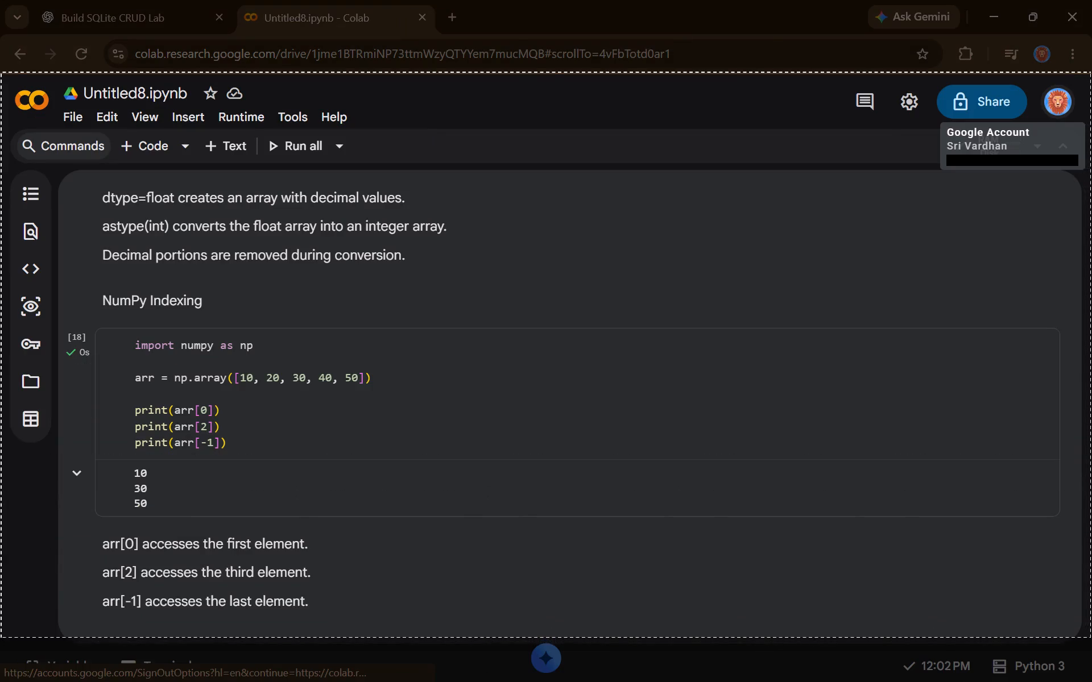
click(374, 28)
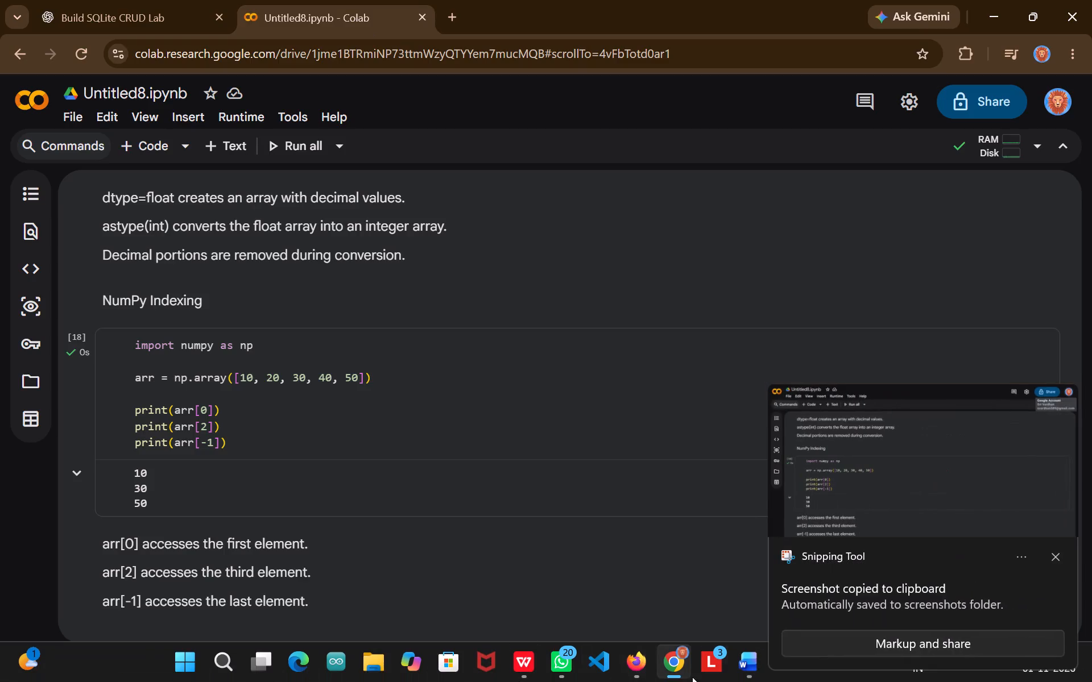
Switch to Word and insert the newest Gallery screenshot, showing NumPy Indexing, below the Specify and Convert Data Types screenshot.
click(749, 581)
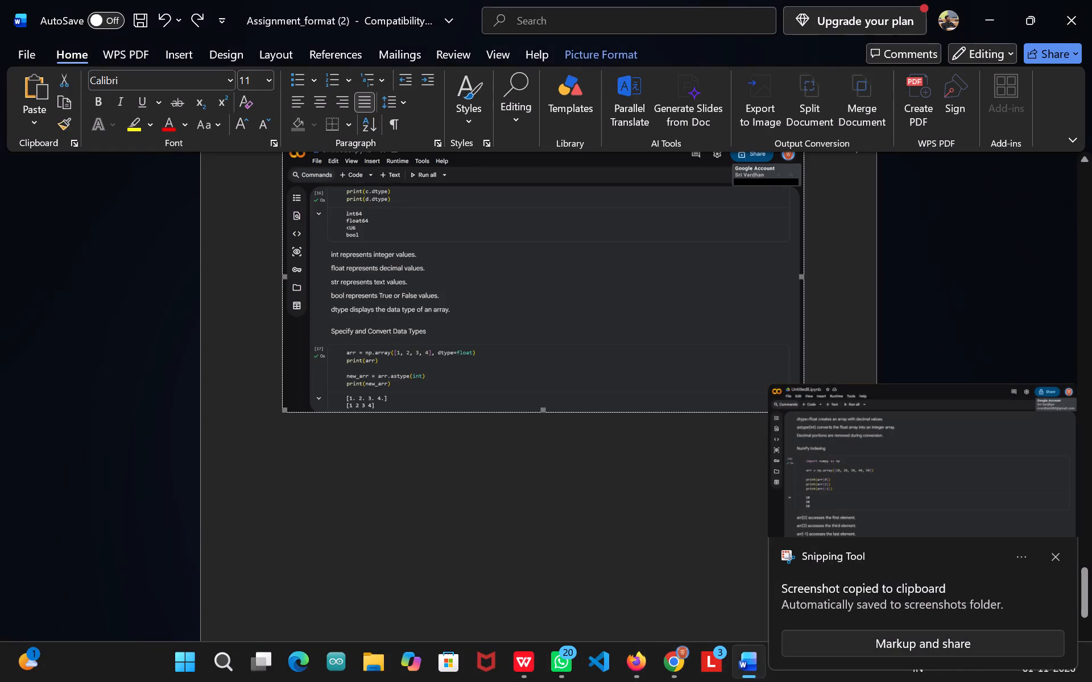
double_click(290, 465)
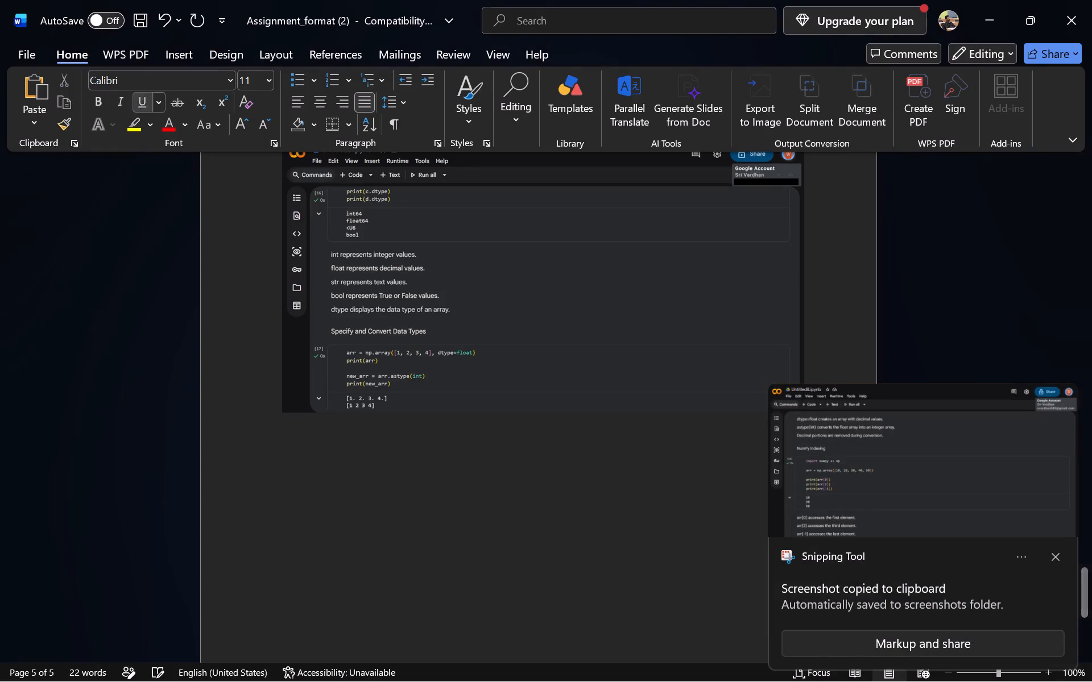
click(163, 54)
click(173, 123)
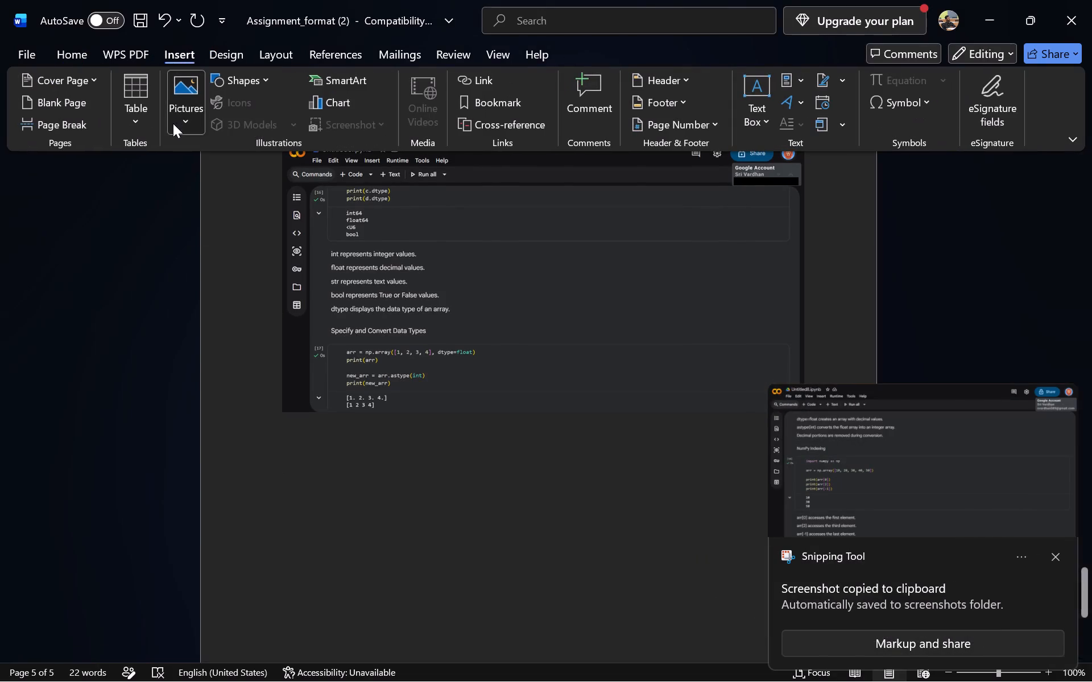
click(237, 172)
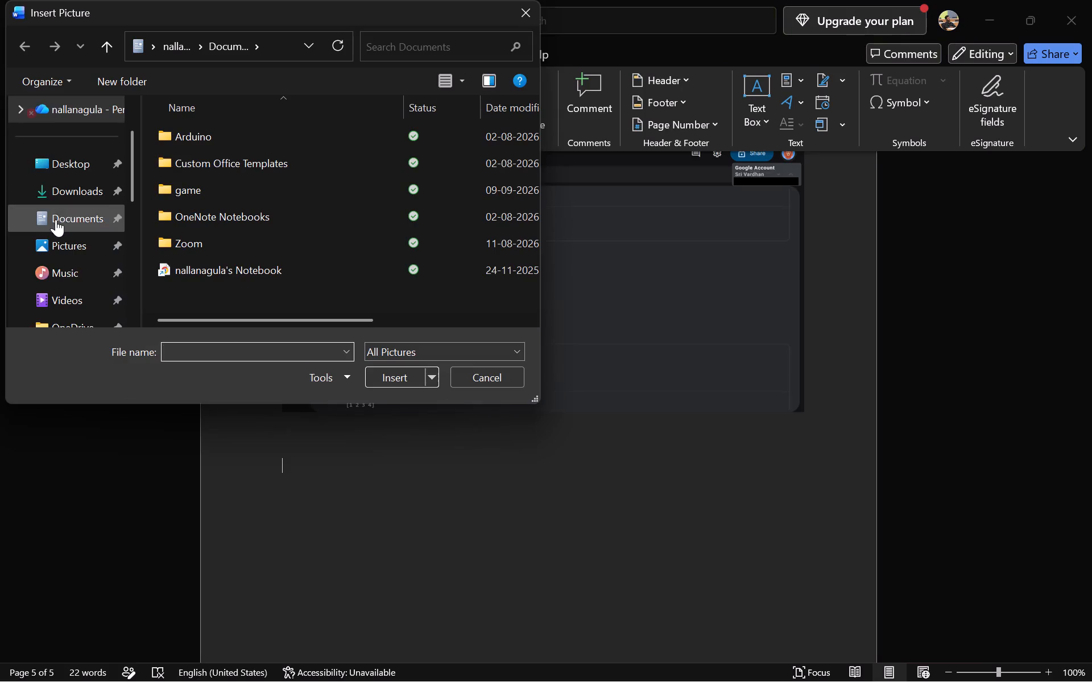
scroll(56, 219, up, 5)
click(90, 132)
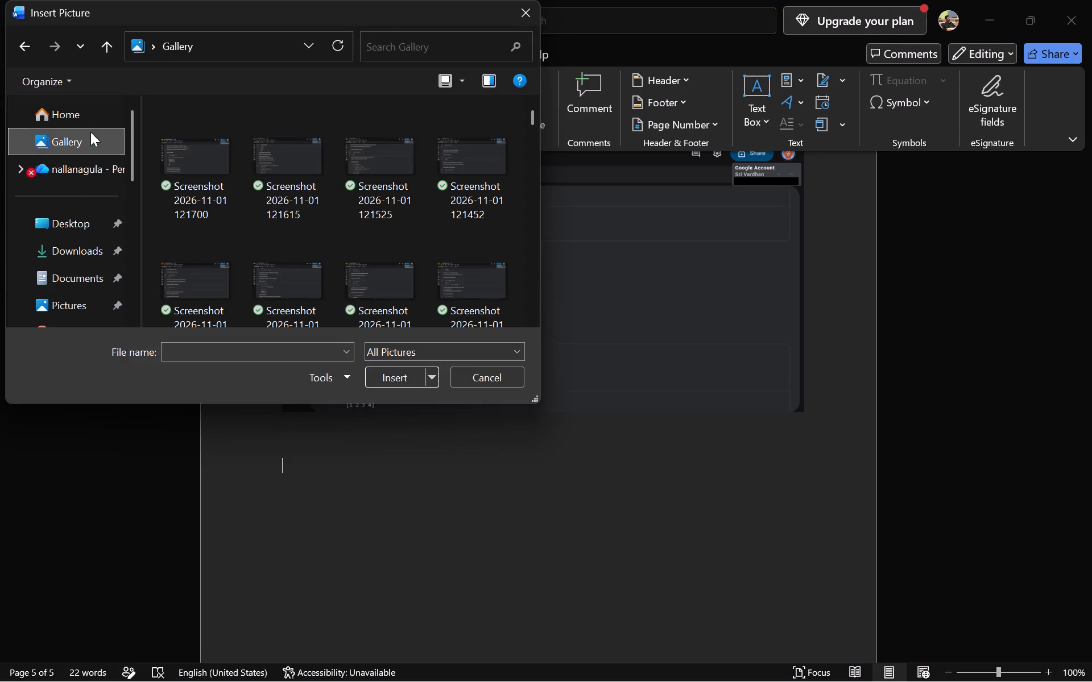
double_click(201, 151)
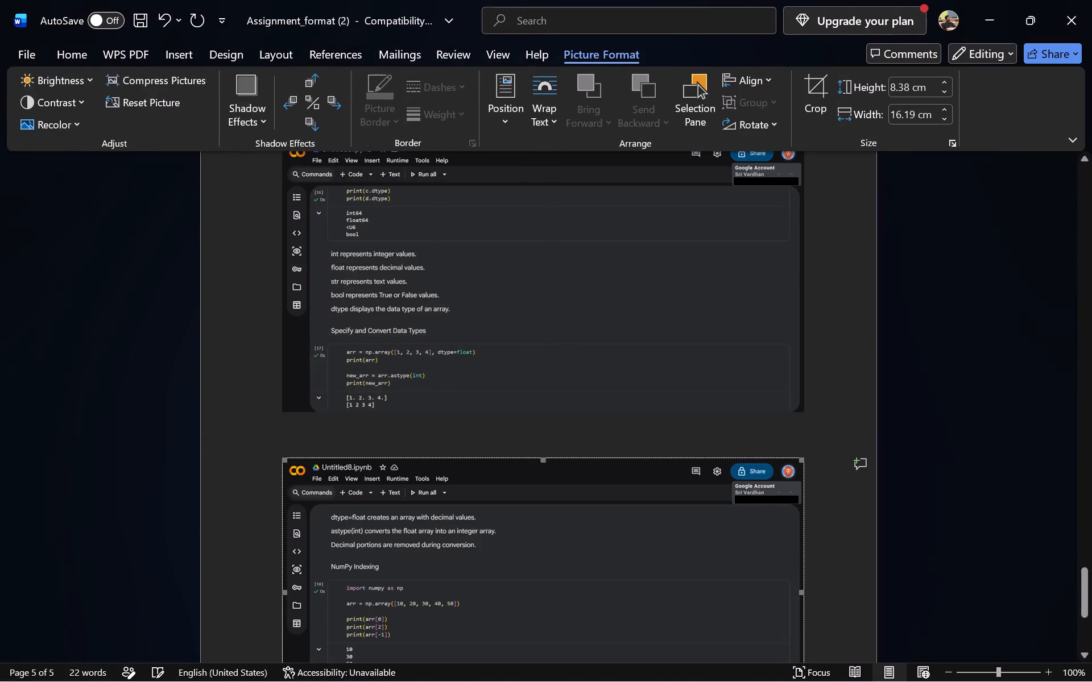
scroll(422, 381, down, 3)
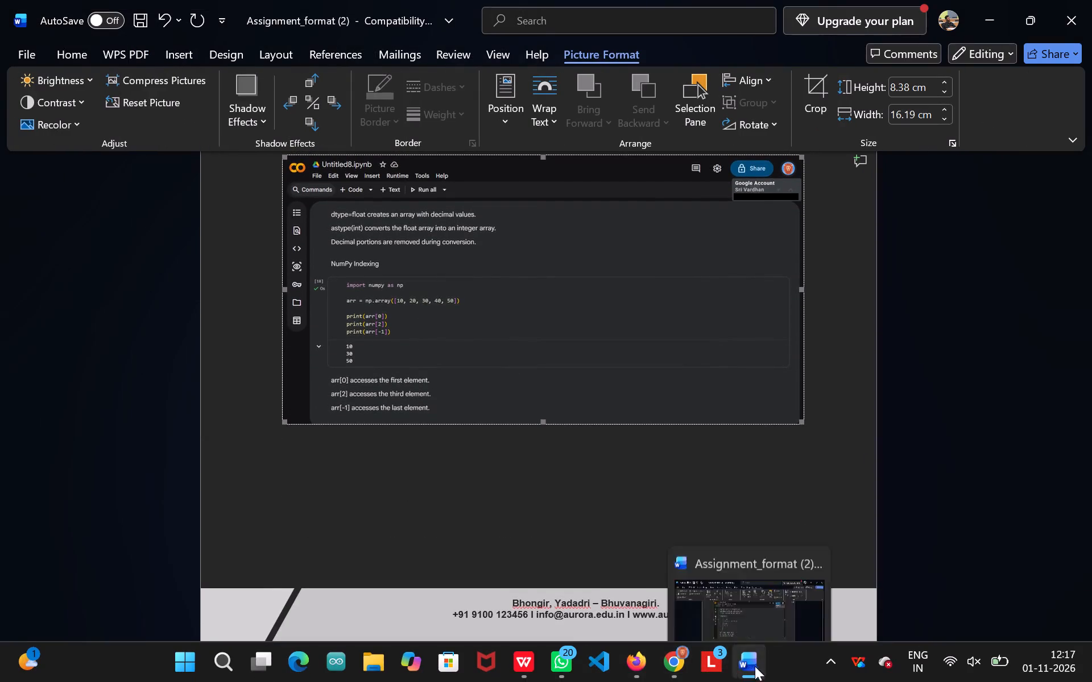
Return to the Colab notebook in Chrome and capture a full-width screenshot from Two-Dimensional Array Indexing to the import line under One-Dimensional Array Slicing.
click(670, 596)
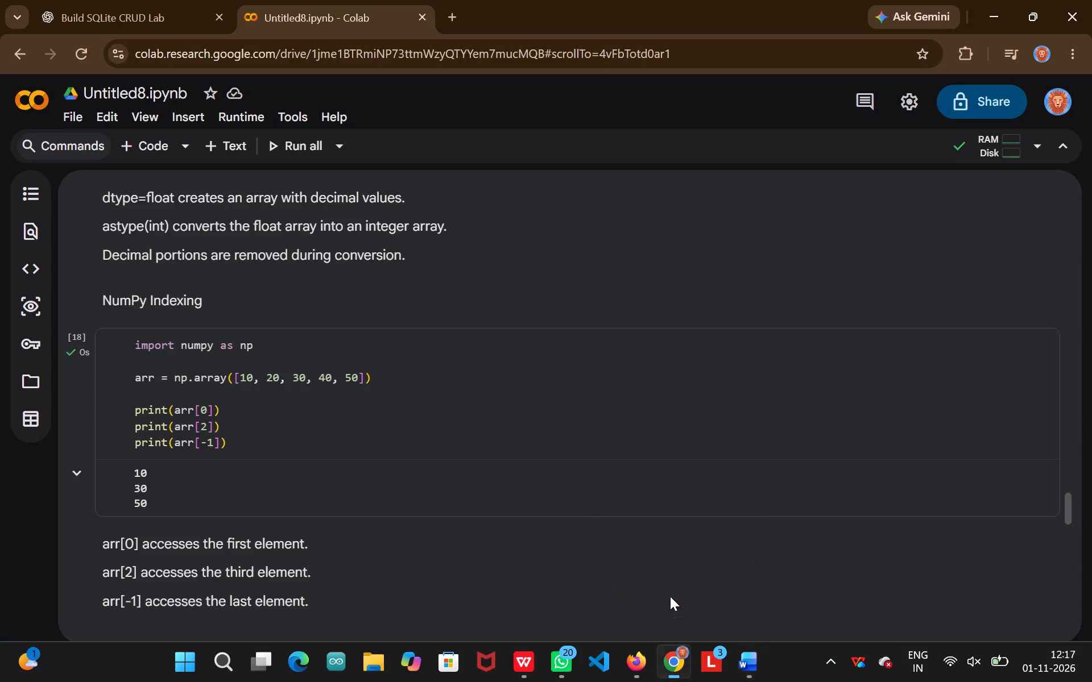
scroll(544, 443, down, 3)
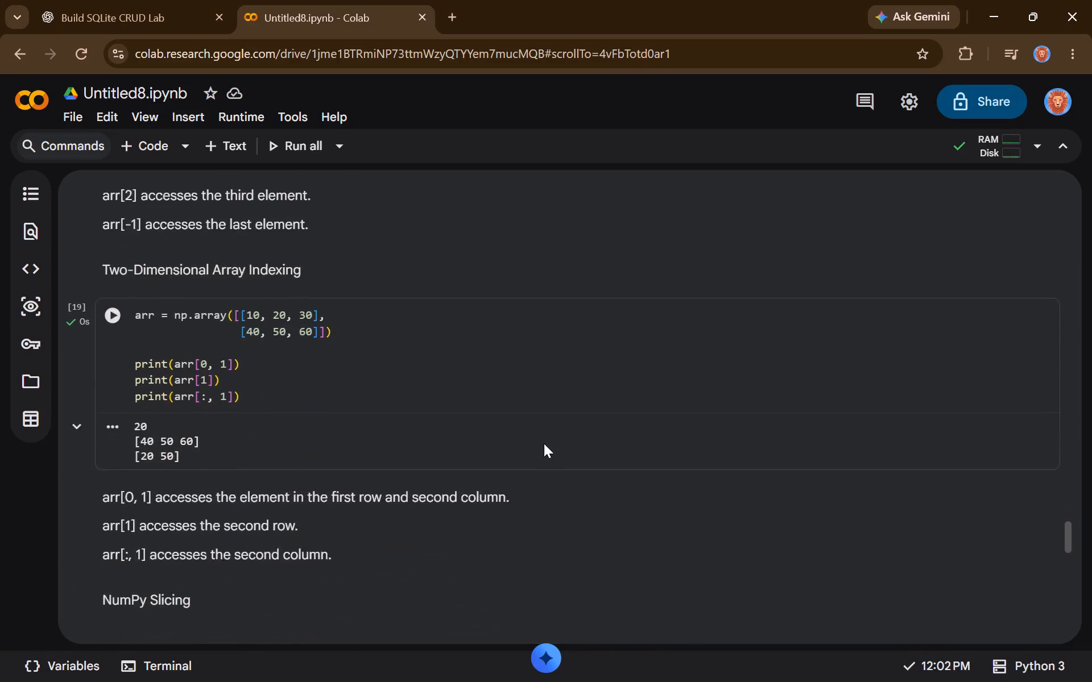
scroll(544, 443, down, 3)
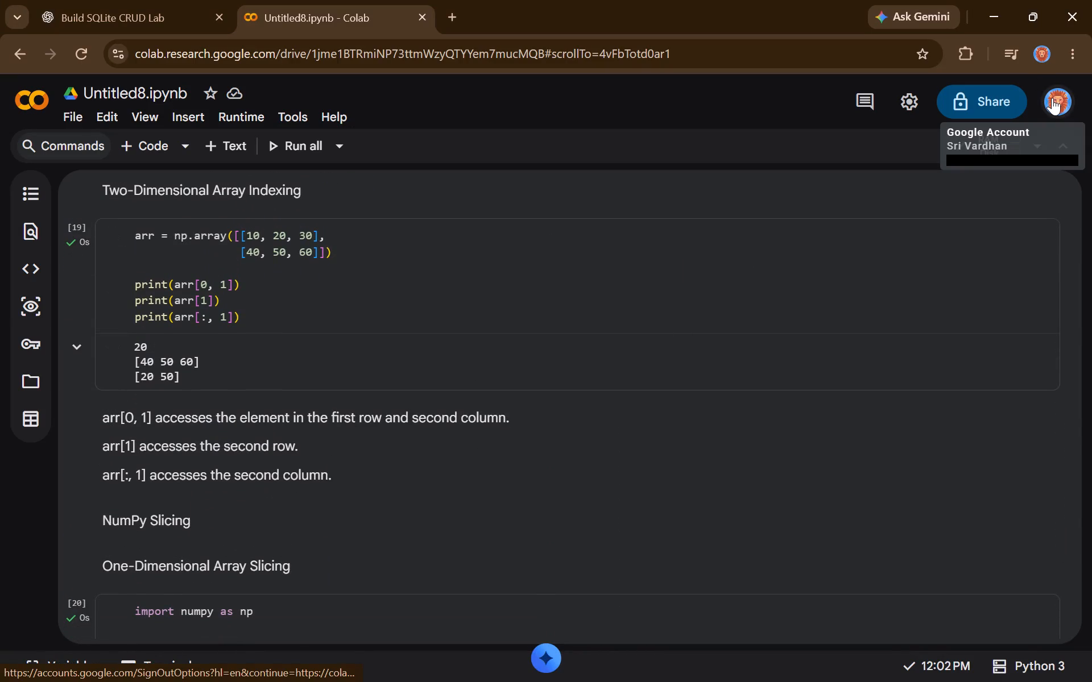
key(shift+super+s)
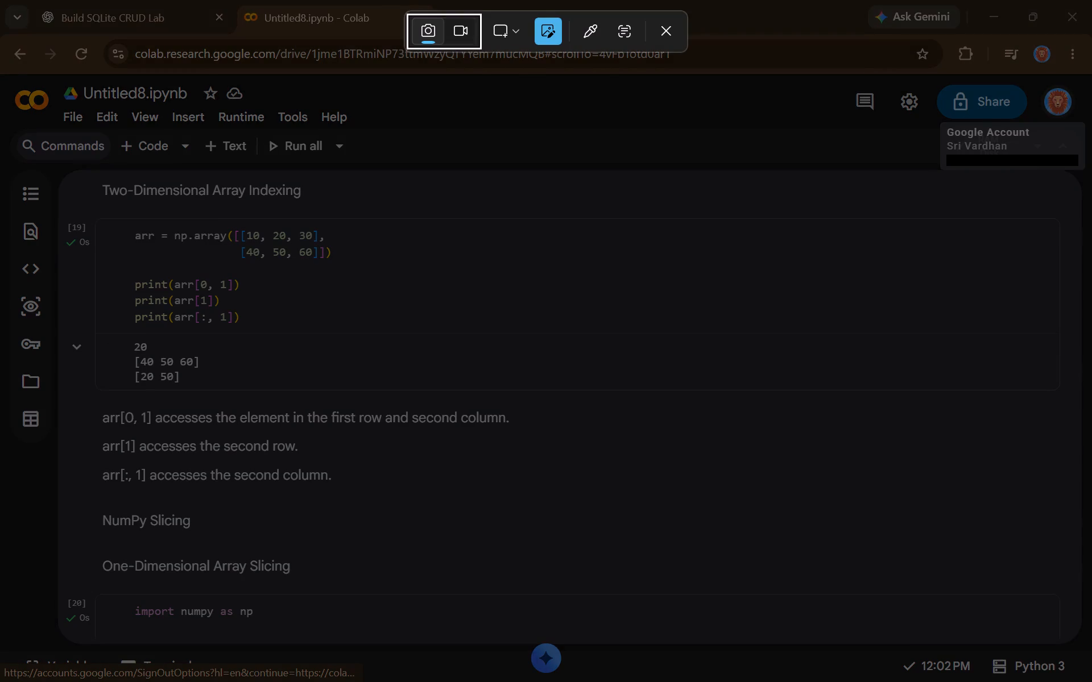
drag(0, 74, 1091, 647)
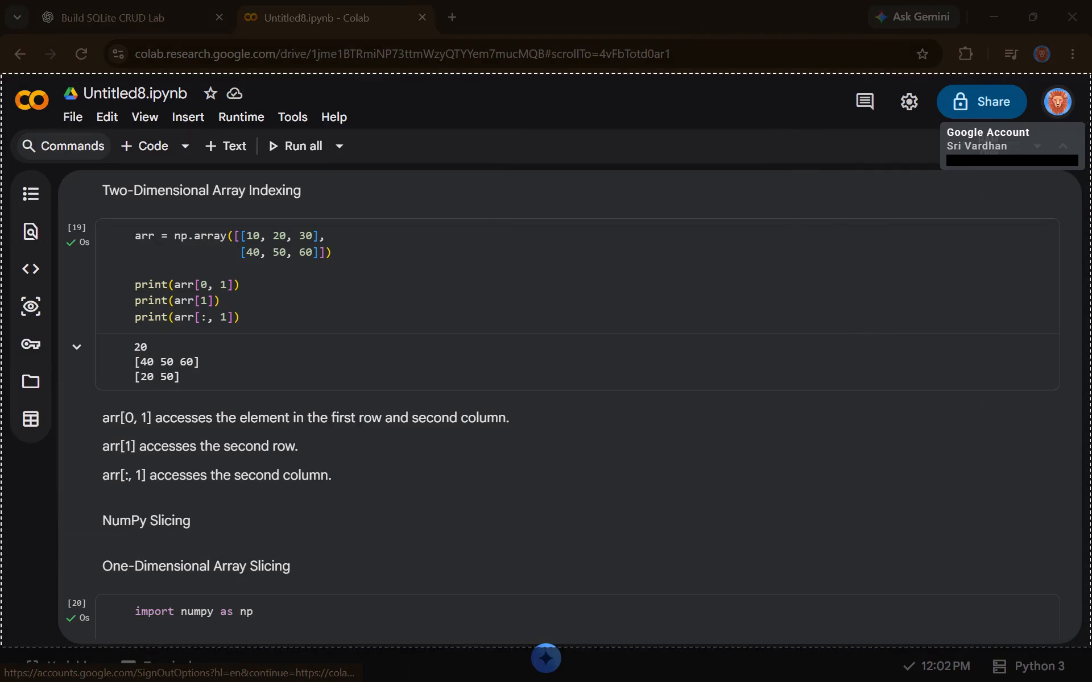
drag(1091, 647, 1091, 639)
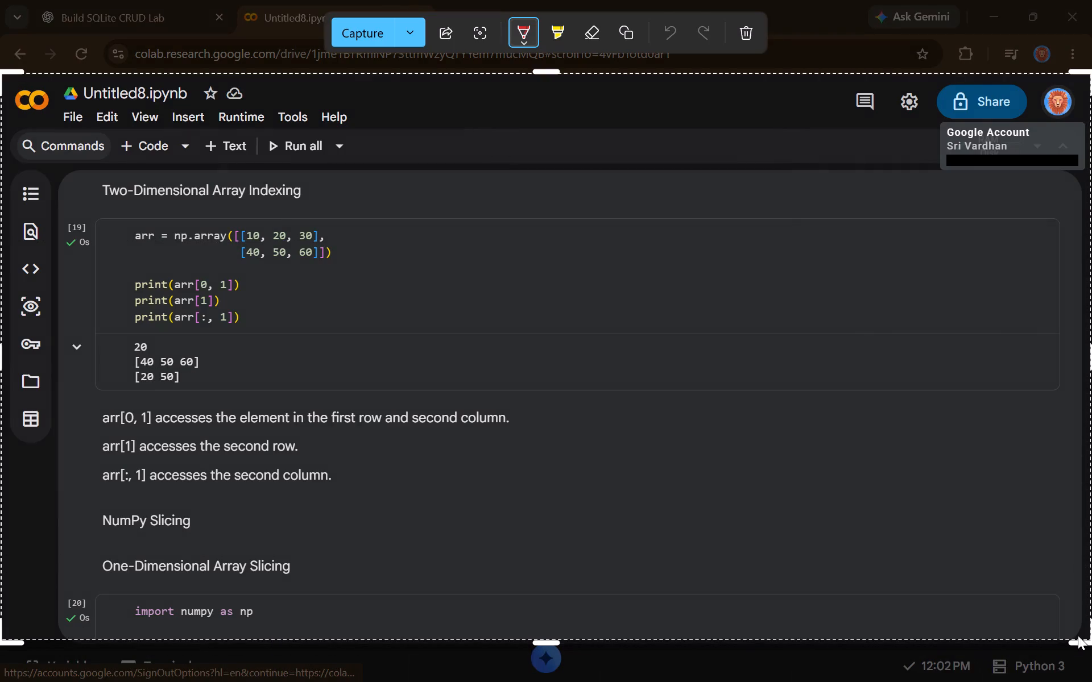
click(355, 35)
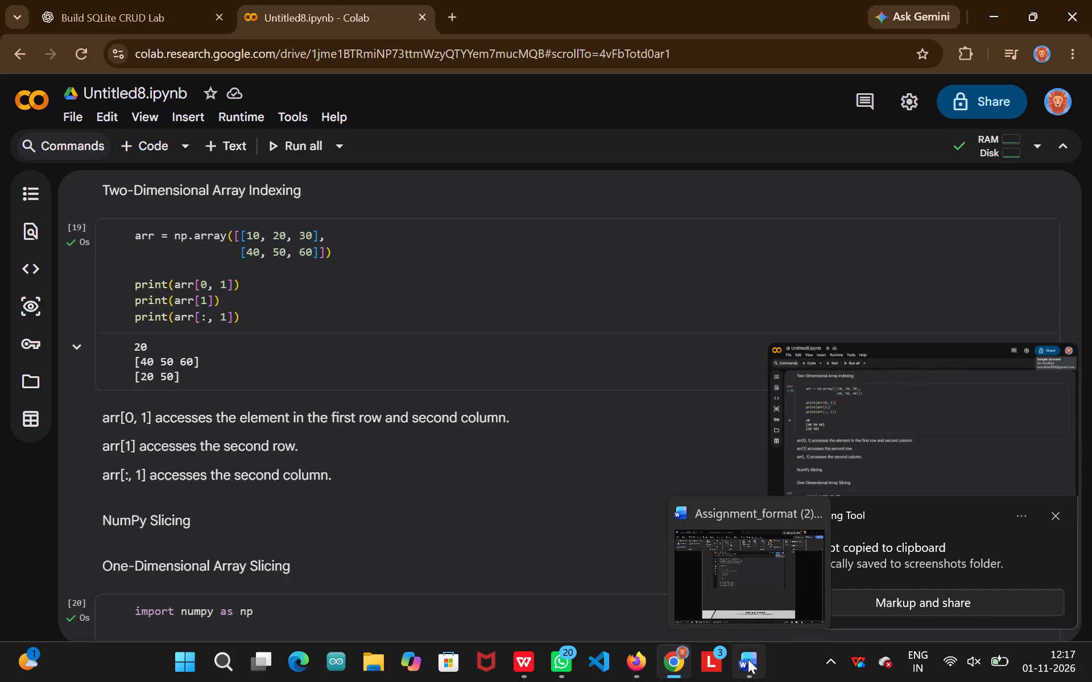
Switch to Word and insert the newest Gallery screenshot, showing Two-Dimensional Array Indexing, below the NumPy Indexing screenshot.
click(732, 580)
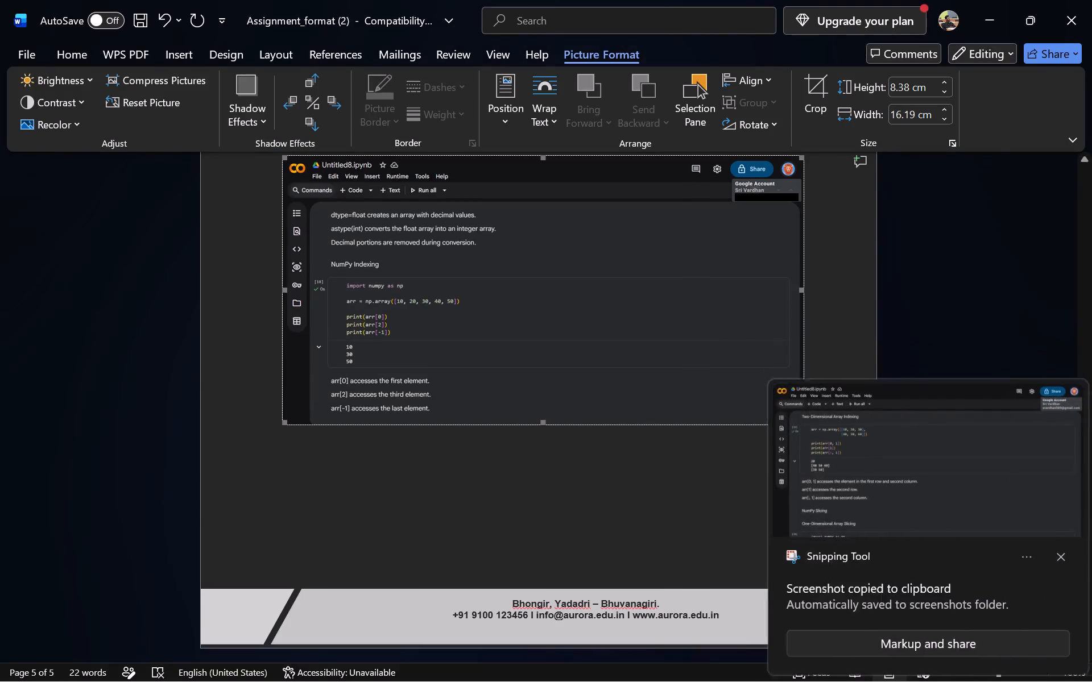
double_click(292, 495)
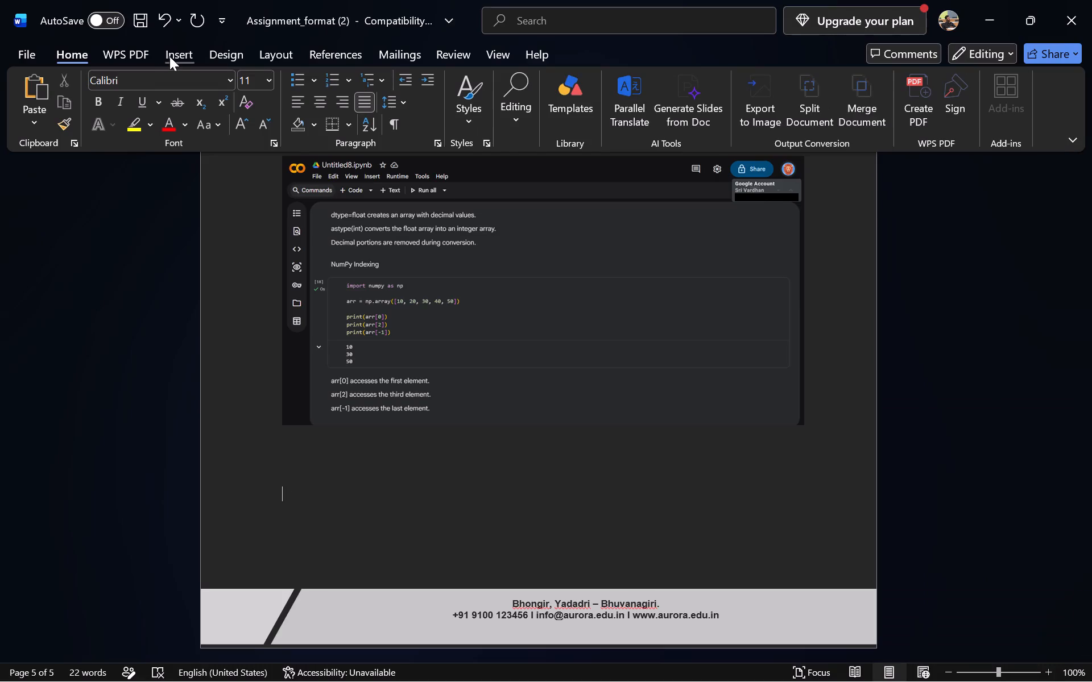
click(169, 56)
click(187, 120)
click(229, 174)
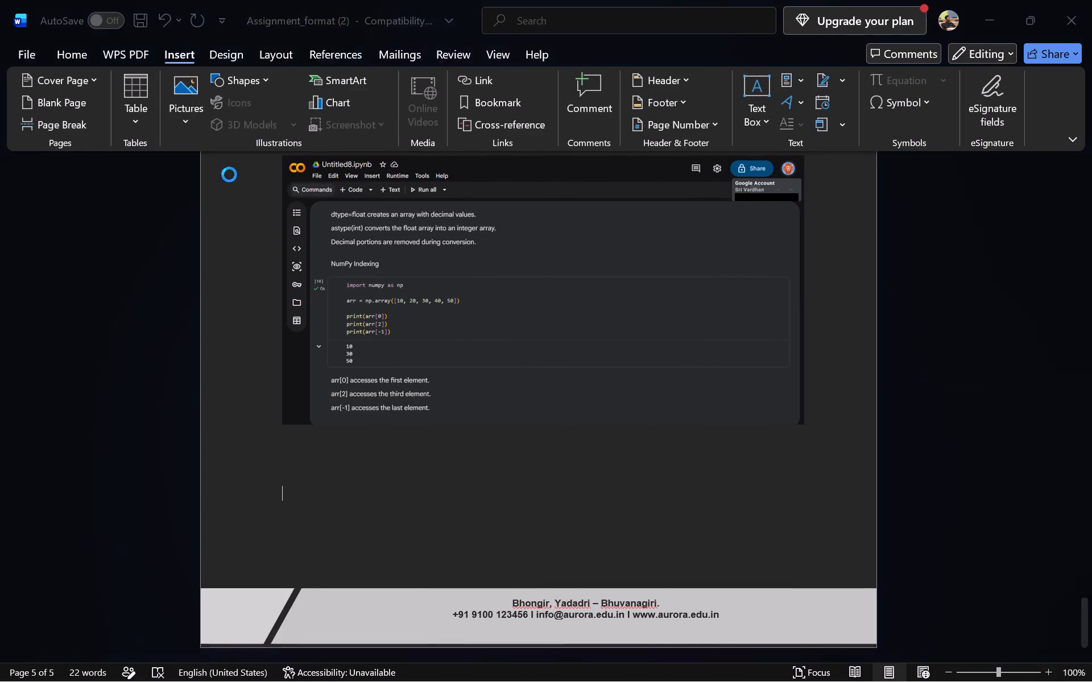
scroll(67, 185, up, 5)
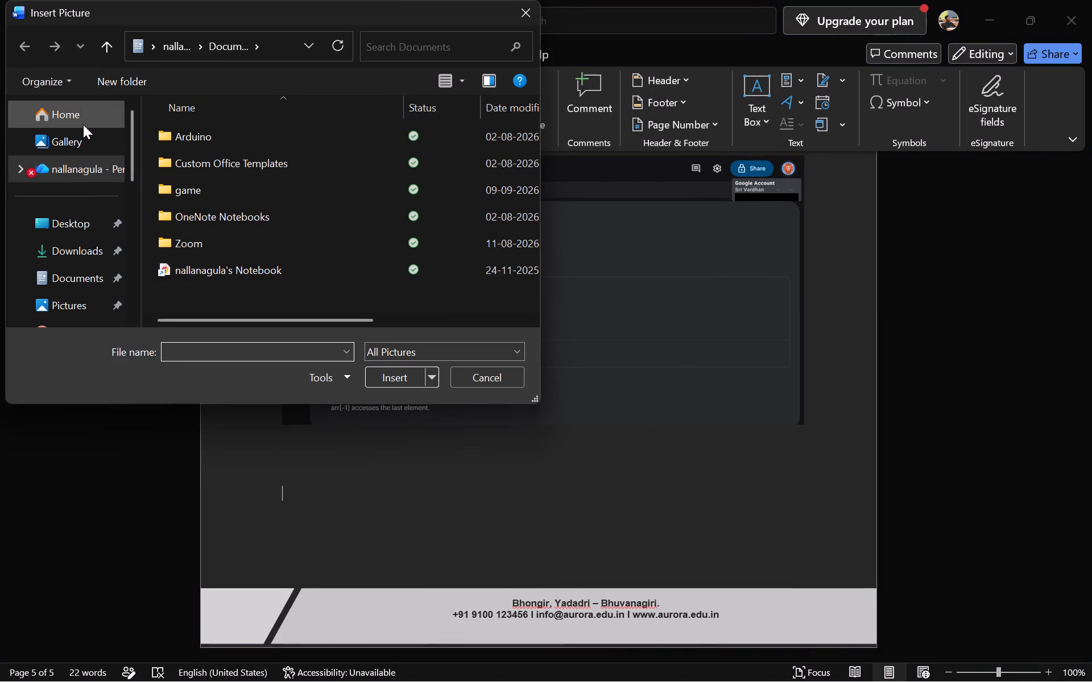
click(80, 135)
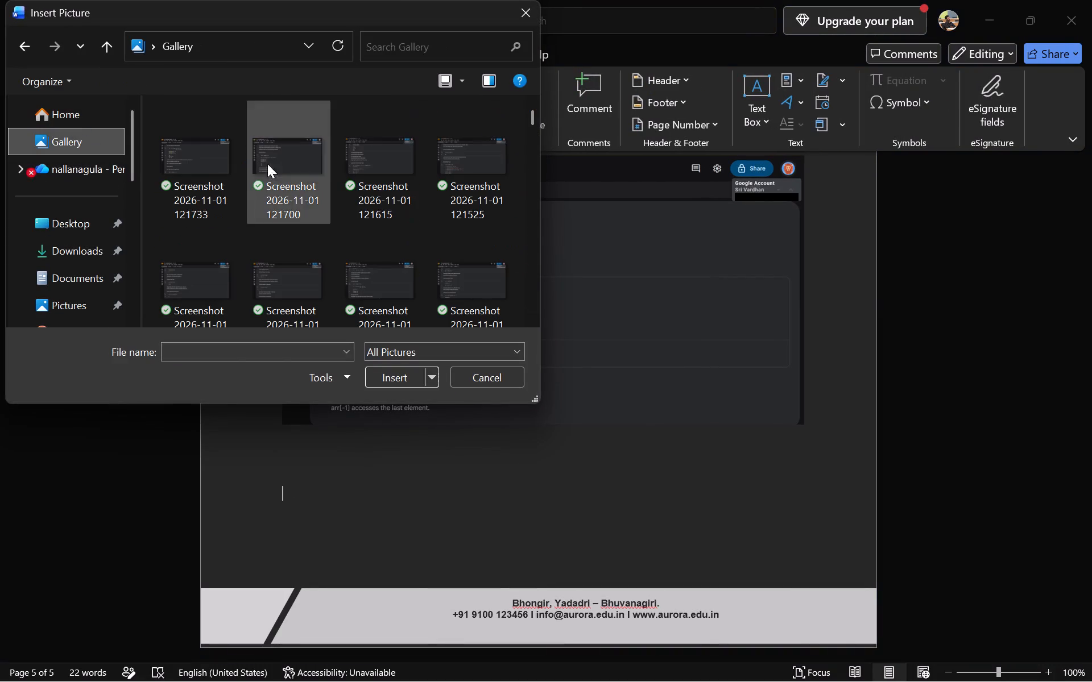
double_click(202, 157)
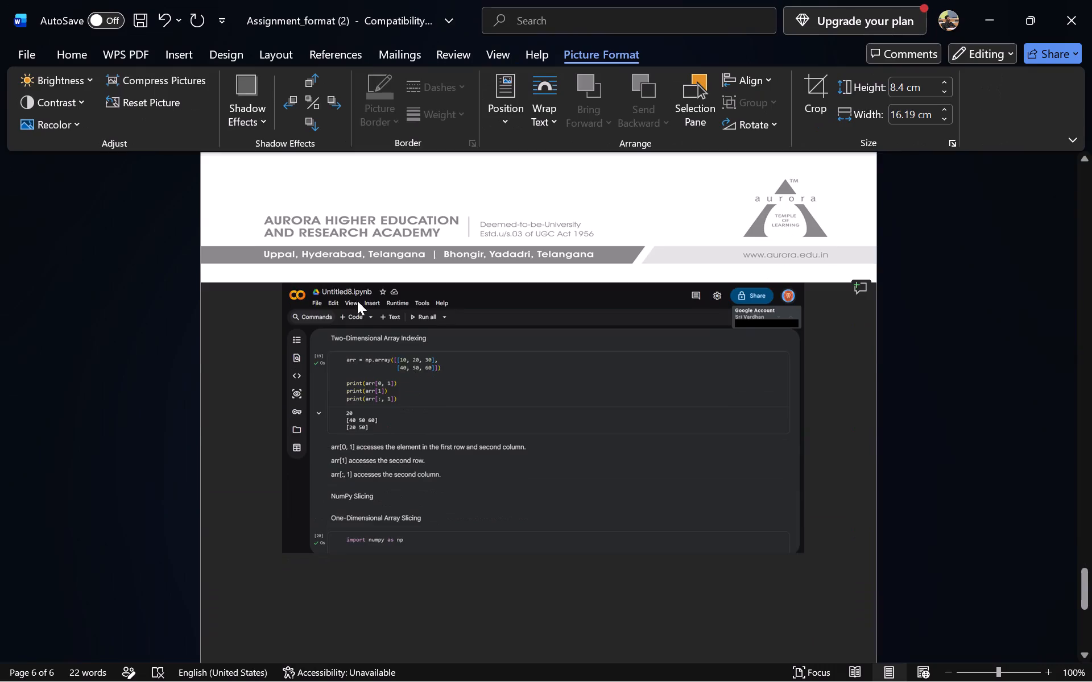
Add eight blank lines below the NumPy Indexing screenshot on page 5, ahead of the Two-Dimensional Array Indexing screenshot.
scroll(357, 301, up, 1)
double_click(304, 195)
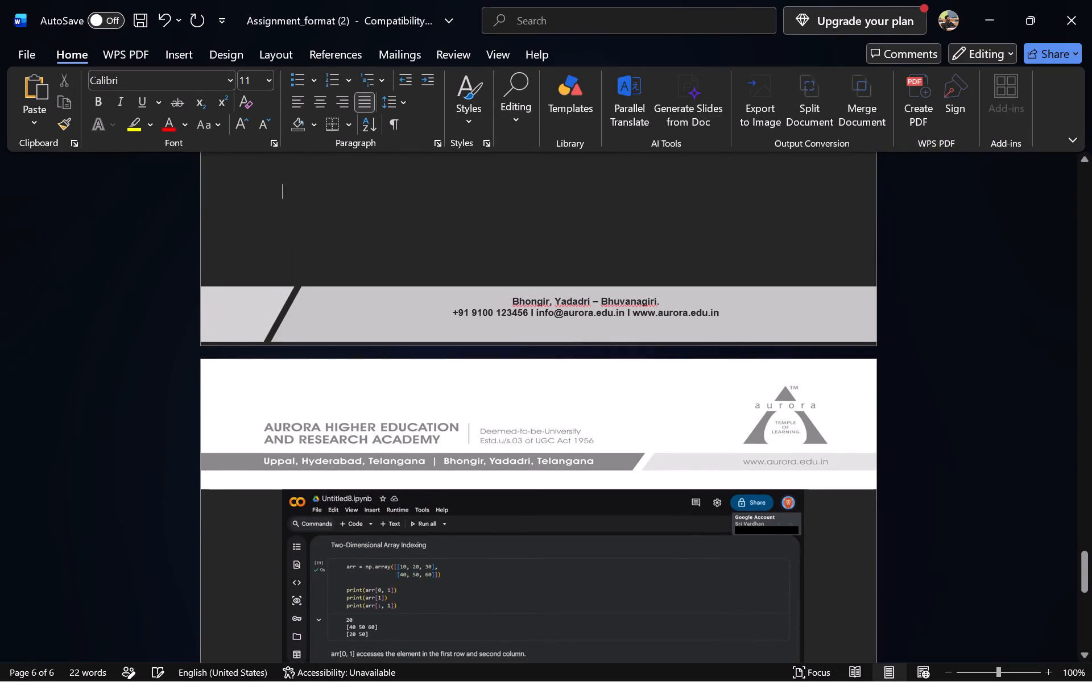
key(Return)
key(Return)
key(Return)
key(Return)
key(Return)
key(Return)
key(Return)
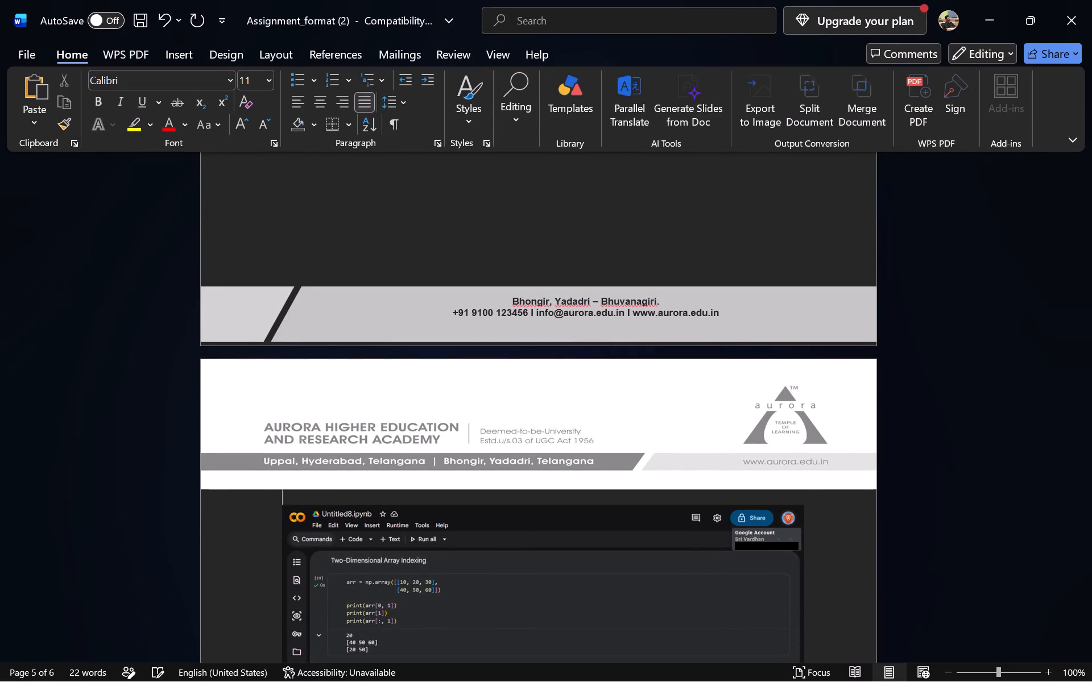
key(Return)
scroll(304, 195, down, 4)
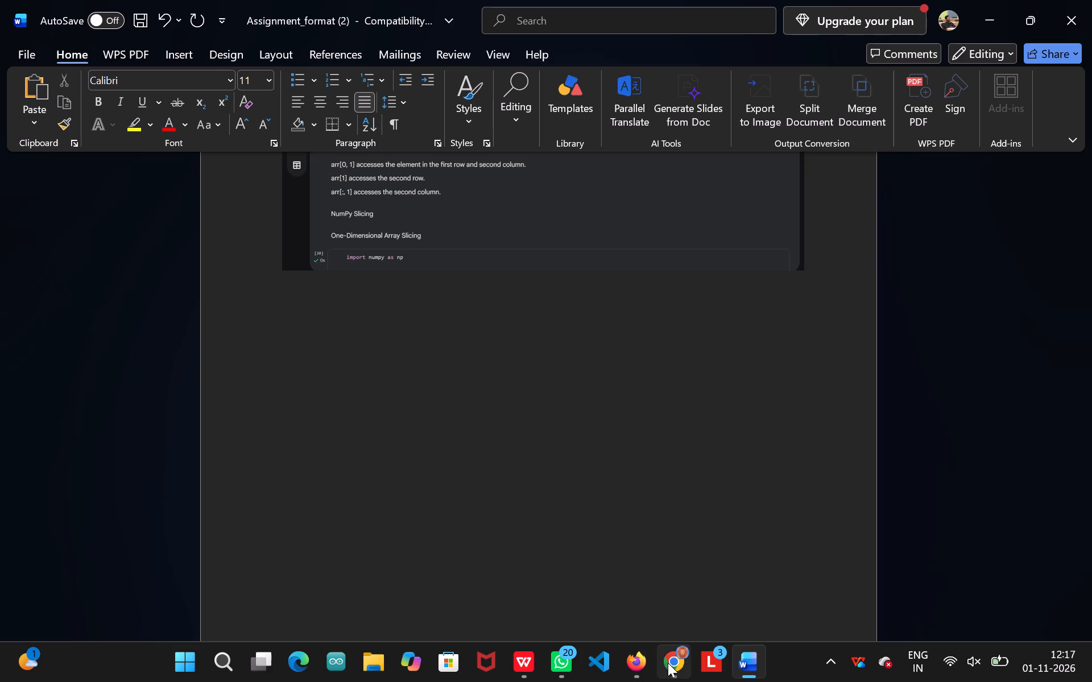
Return to the Colab notebook in Chrome and capture a full-width screenshot from the one-dimensional slicing array definition through print(arr[0:2, :]) under Two-Dimensional Array Slicing.
click(665, 588)
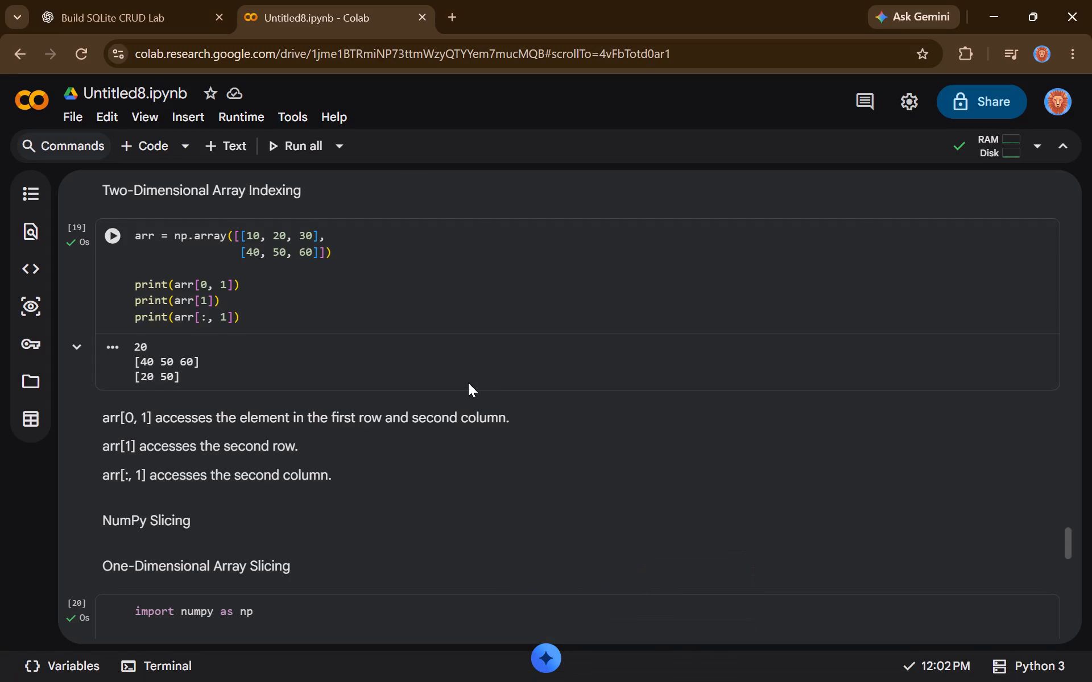
scroll(468, 382, down, 4)
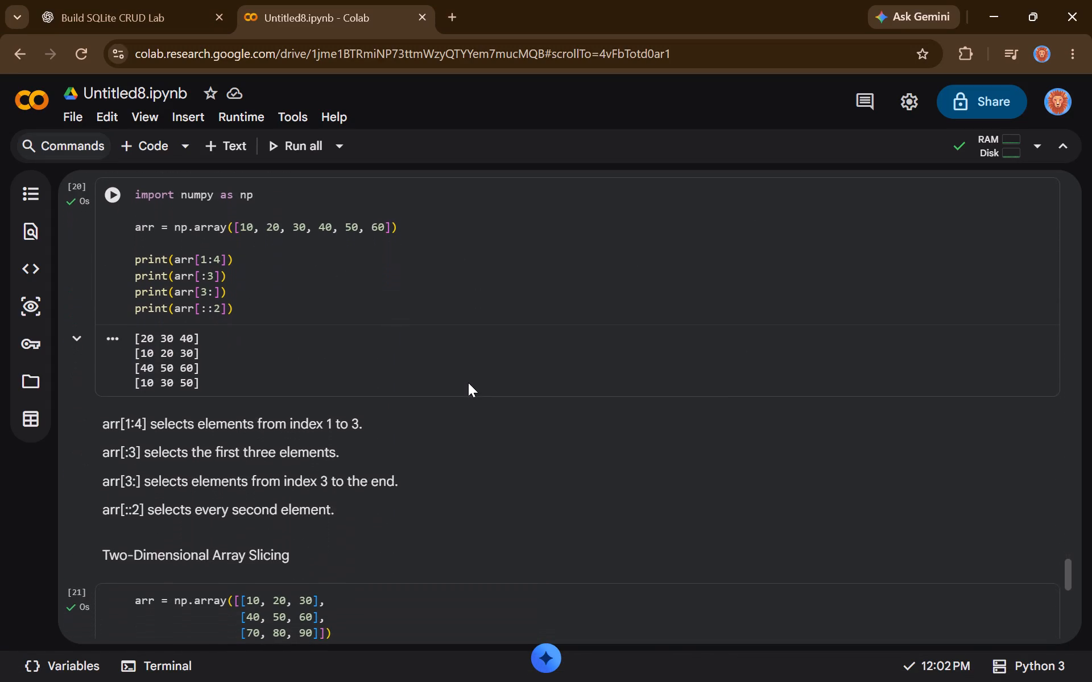
scroll(468, 382, down, 2)
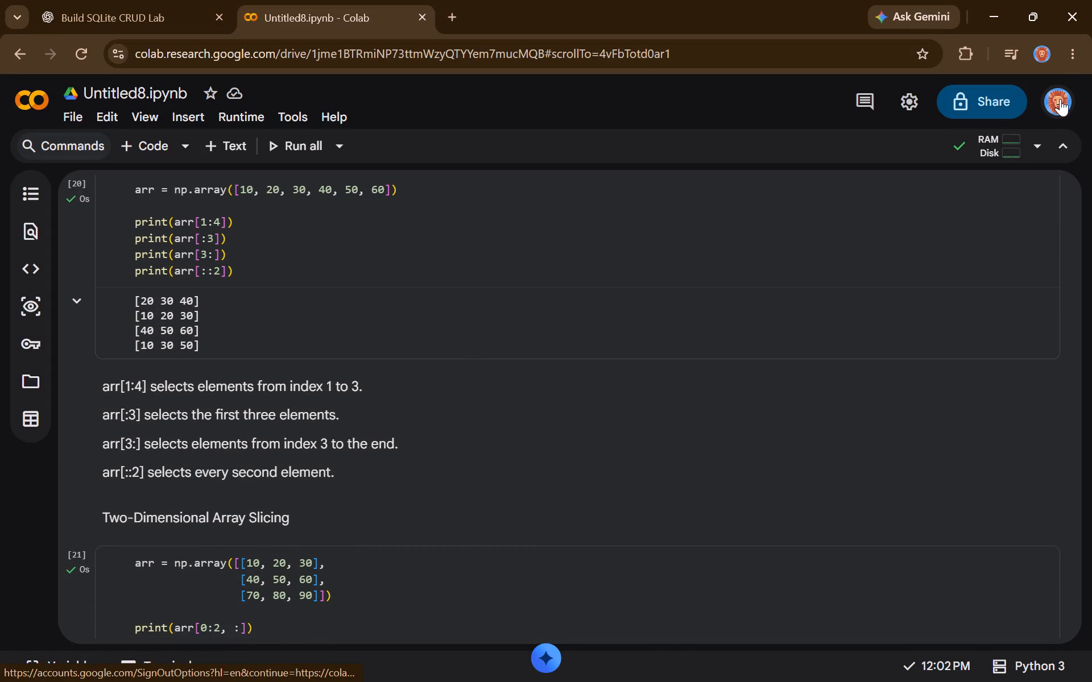
key(shift+super+s)
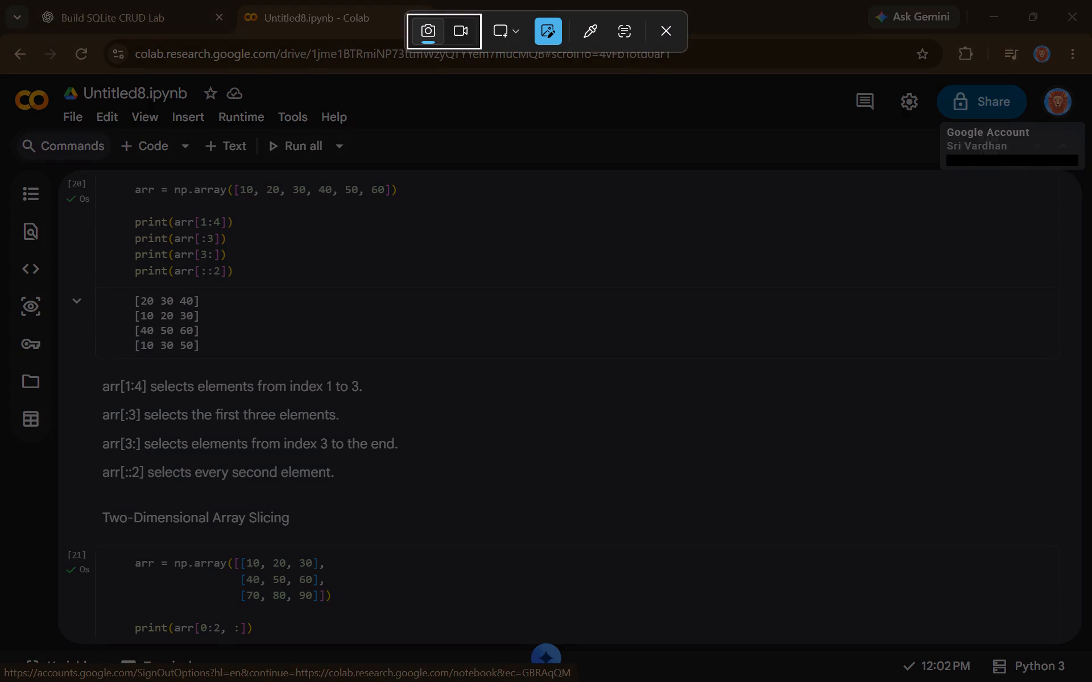
drag(0, 73, 1091, 679)
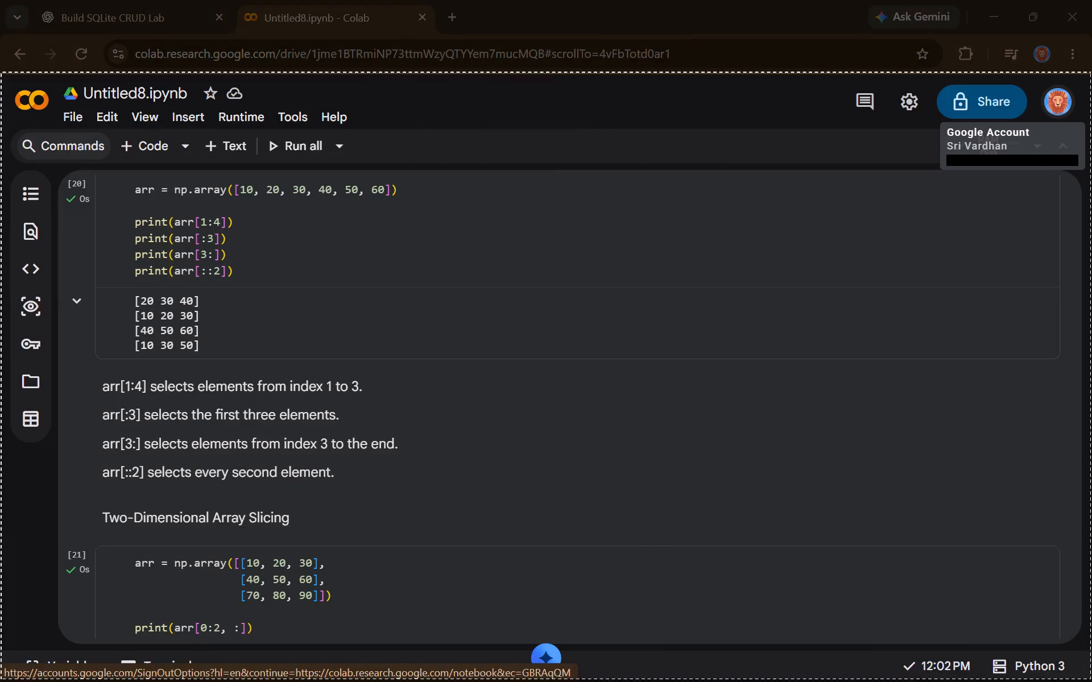
drag(1091, 679, 1091, 637)
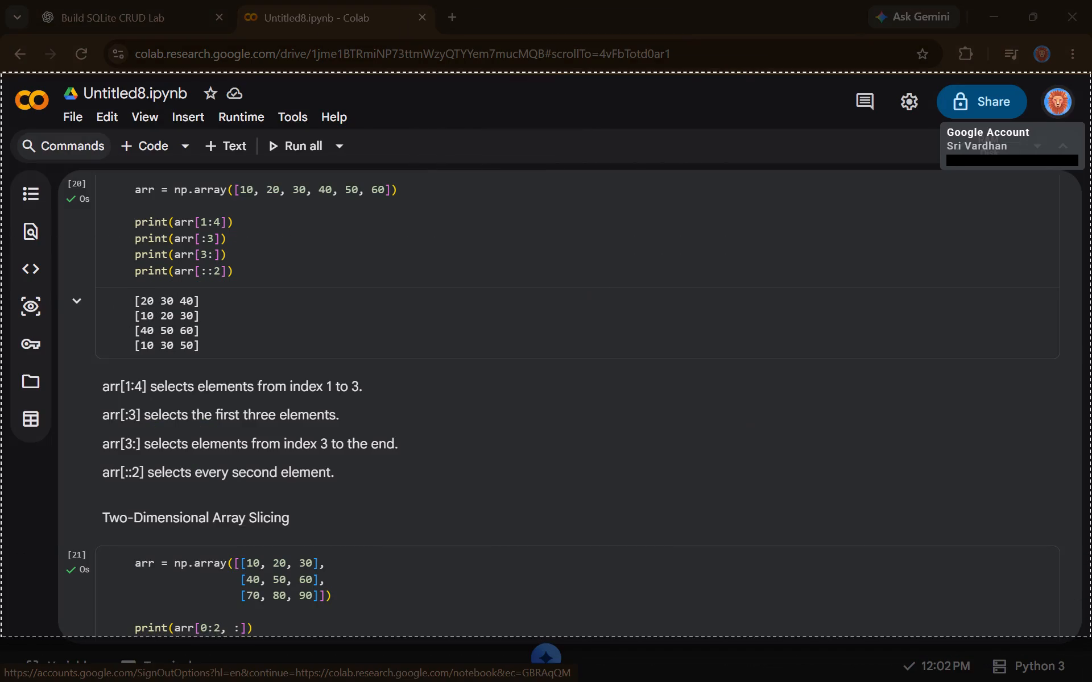
click(360, 35)
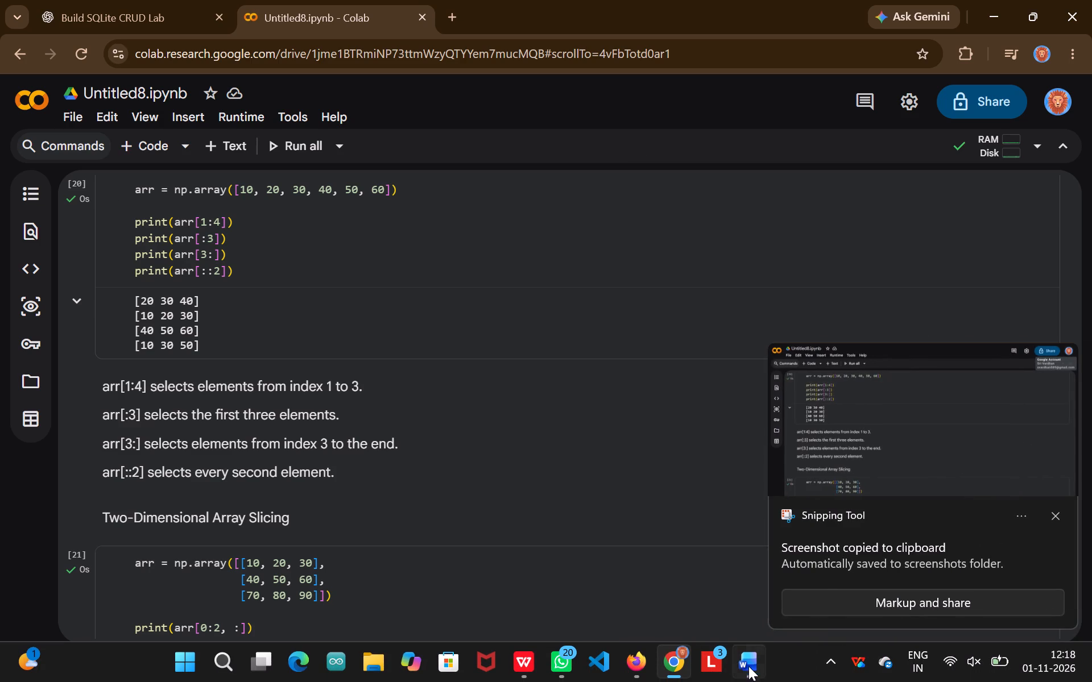
Switch to Word and insert the newest Gallery screenshot, showing the array slicing code, below the Two-Dimensional Array Indexing screenshot on page 6.
click(733, 562)
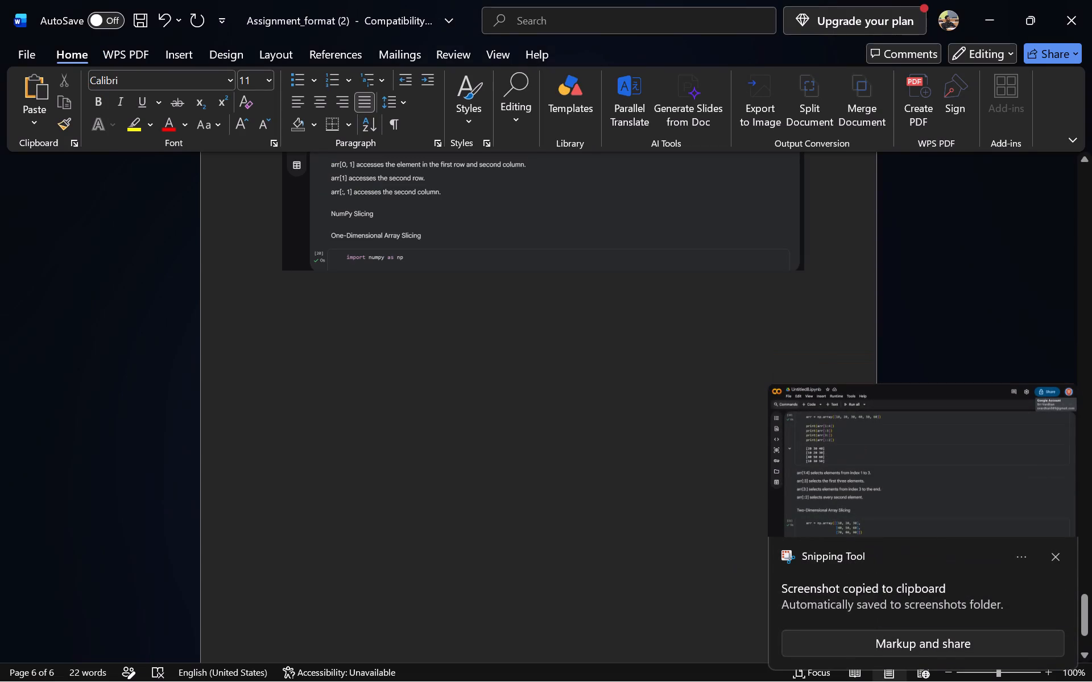
double_click(306, 330)
click(175, 55)
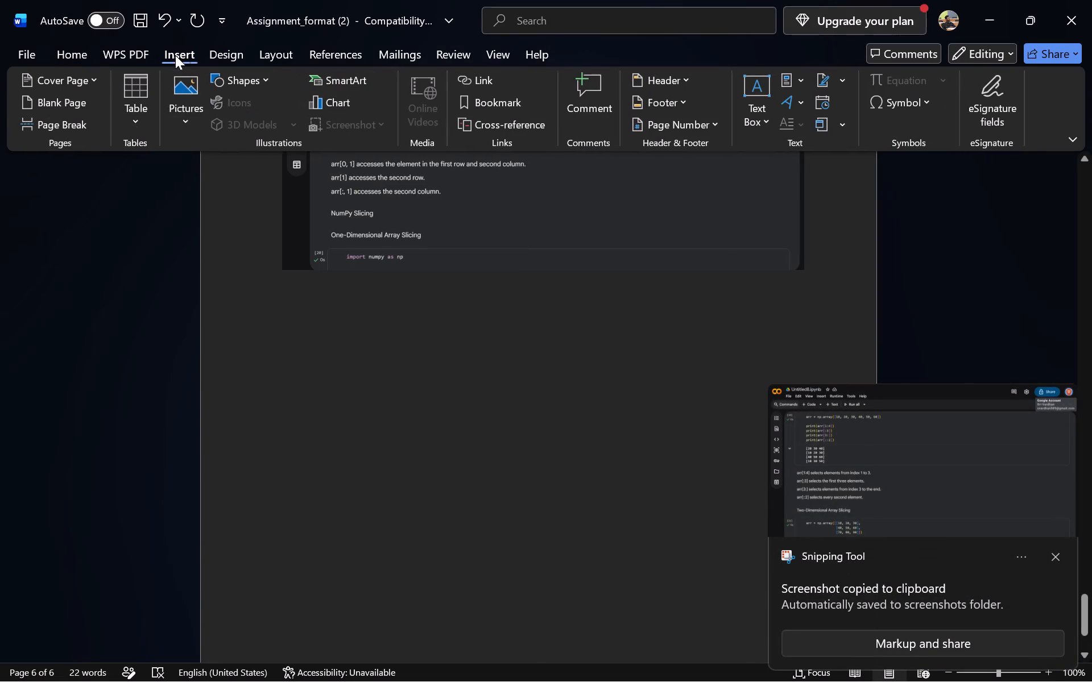
click(179, 118)
click(210, 165)
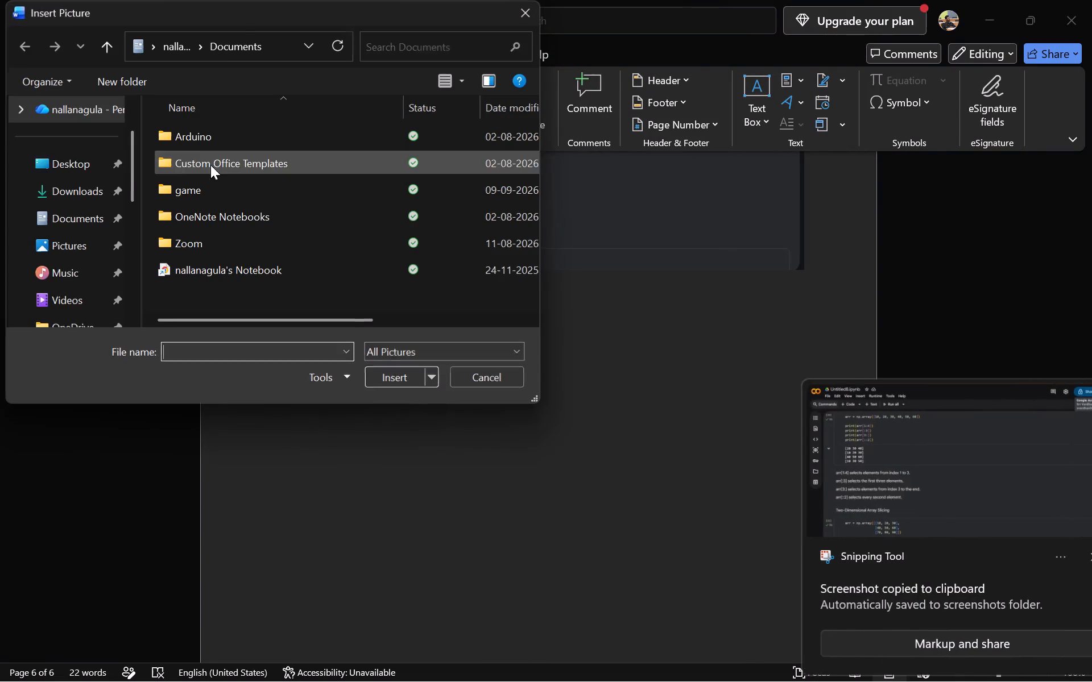
scroll(93, 159, up, 5)
click(88, 147)
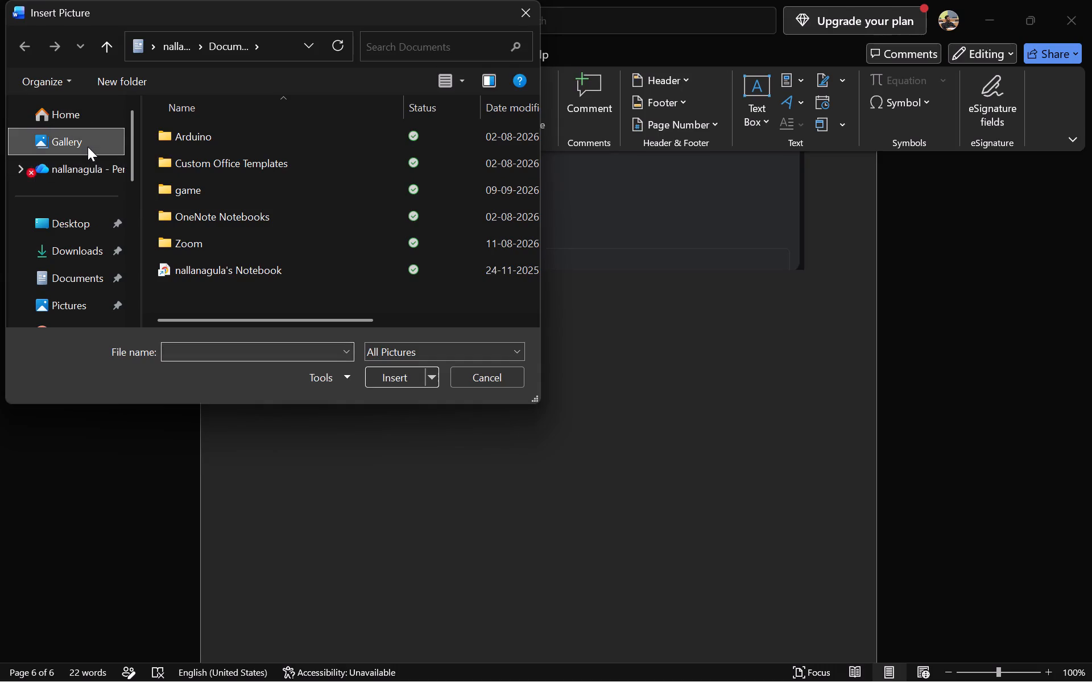
double_click(203, 159)
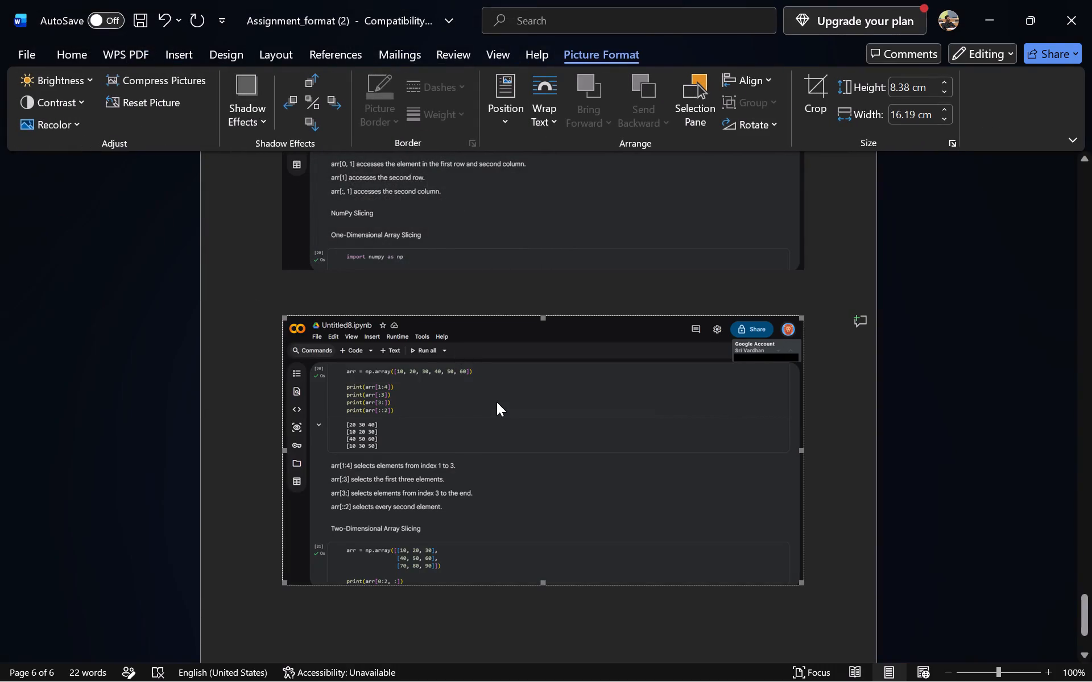
Place the text cursor in the blank area below the array slicing screenshot on page 6.
scroll(497, 402, down, 1)
double_click(300, 504)
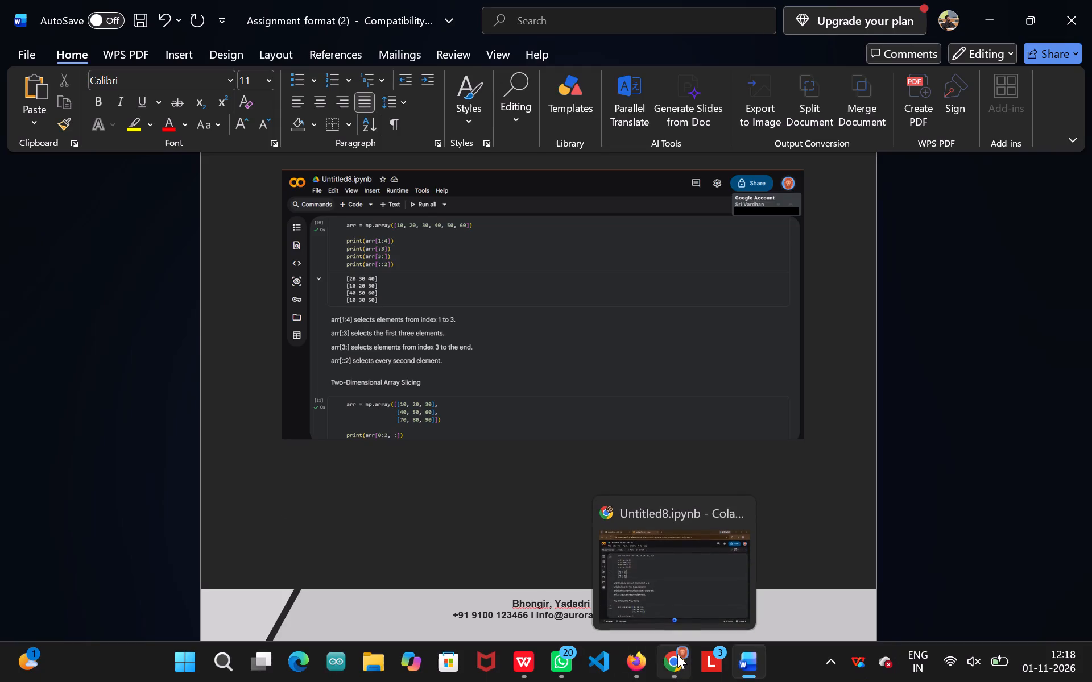
Return to the Colab notebook in Chrome and capture a full-width screenshot of the Two-Dimensional Array Slicing code, its output and both explanation lines.
click(672, 588)
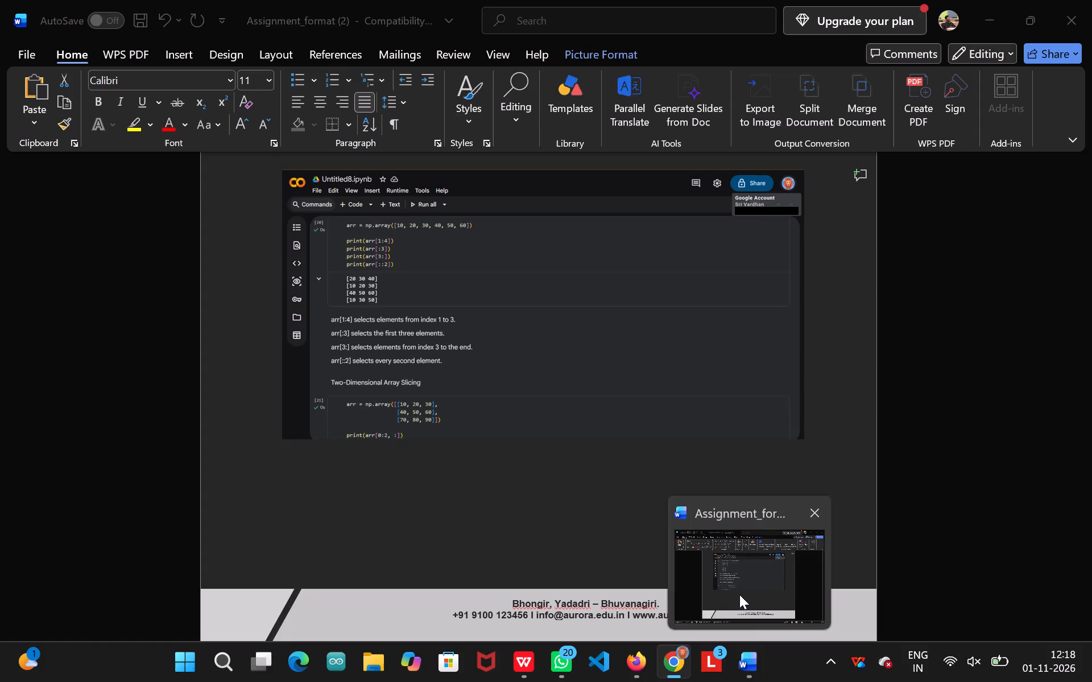
click(739, 594)
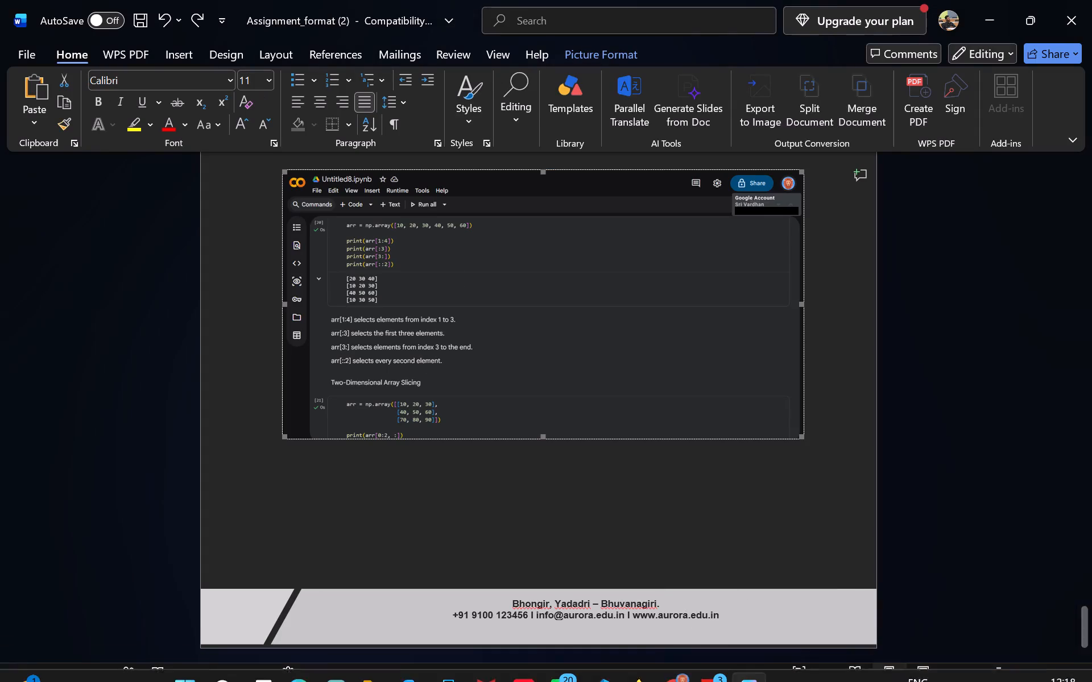
click(668, 588)
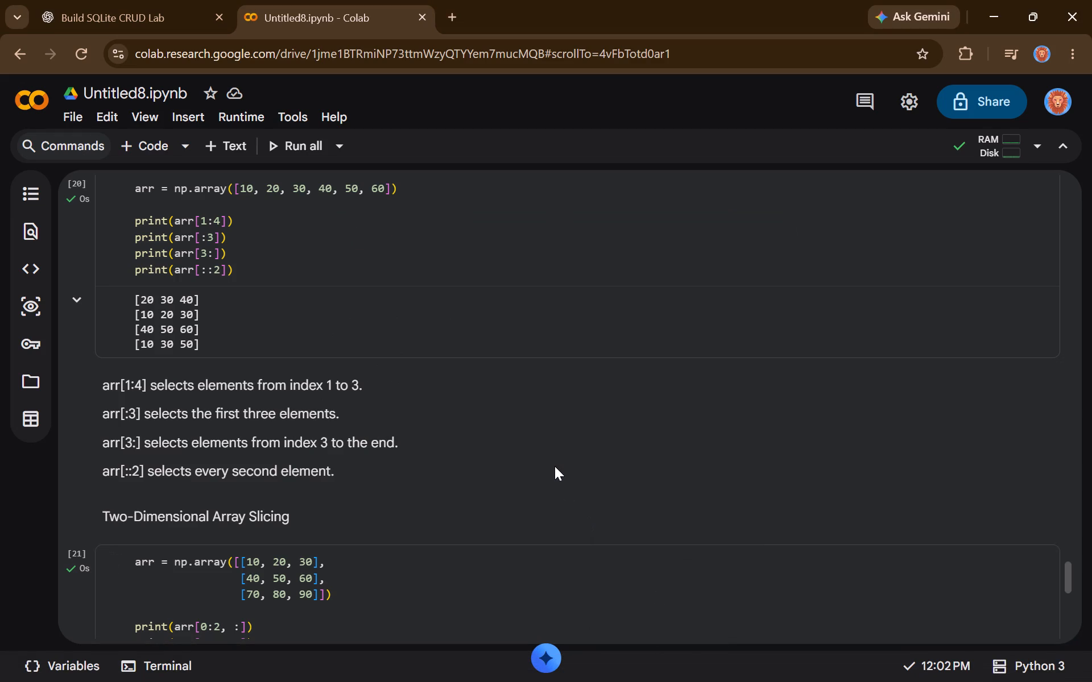
scroll(555, 466, down, 3)
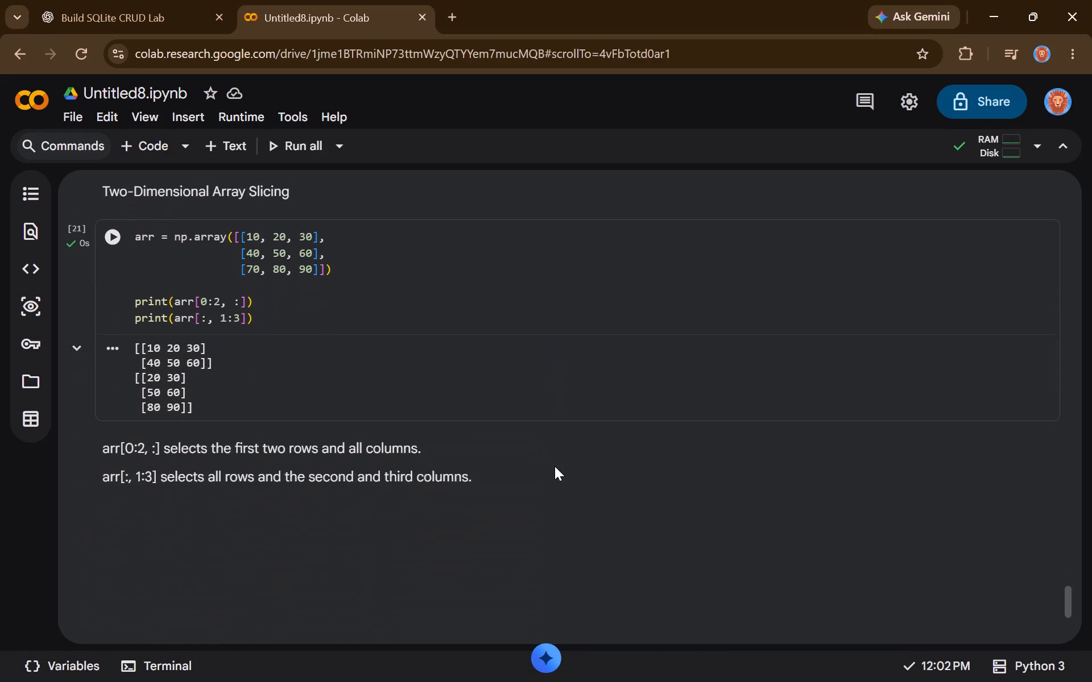
scroll(555, 466, down, 2)
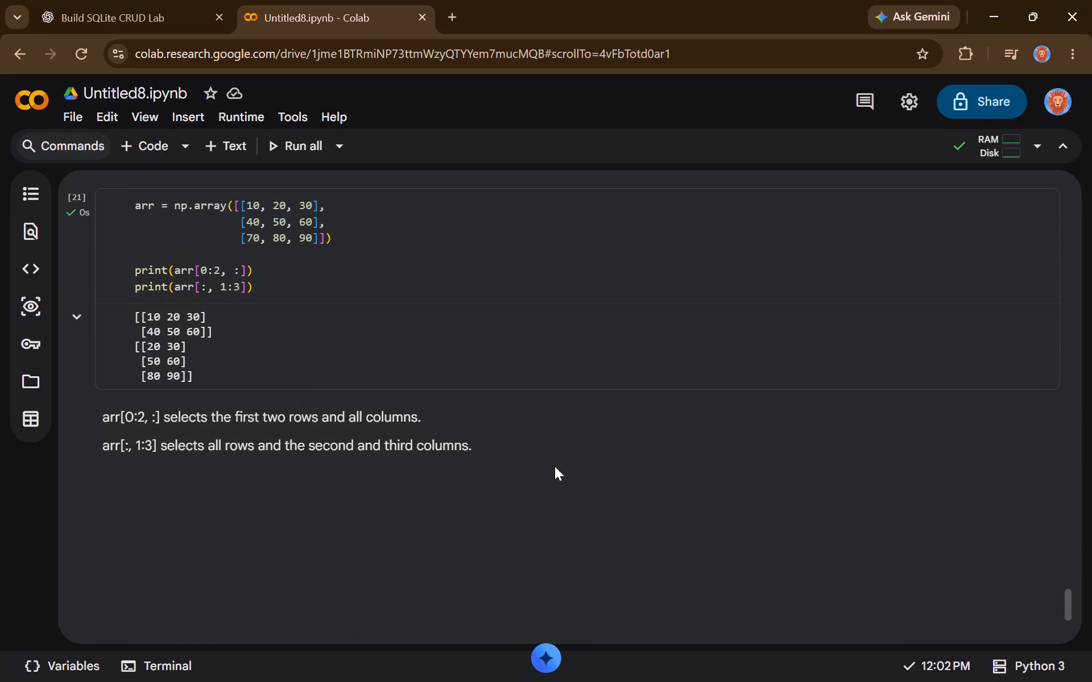
scroll(555, 466, down, 1)
scroll(555, 466, up, 1)
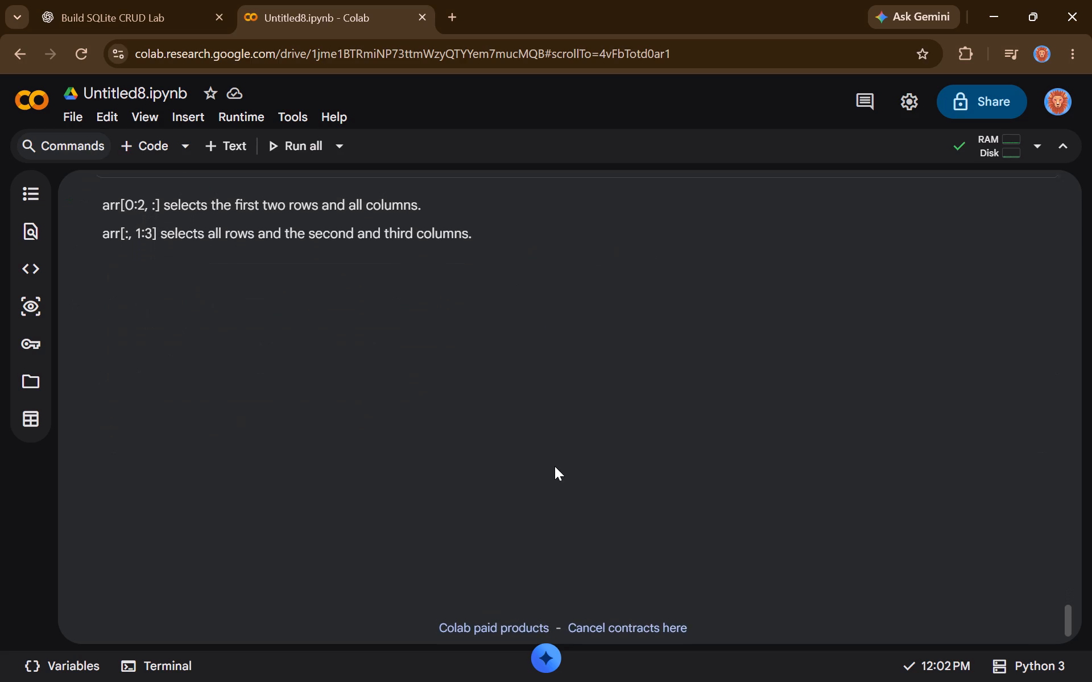
scroll(555, 466, up, 1)
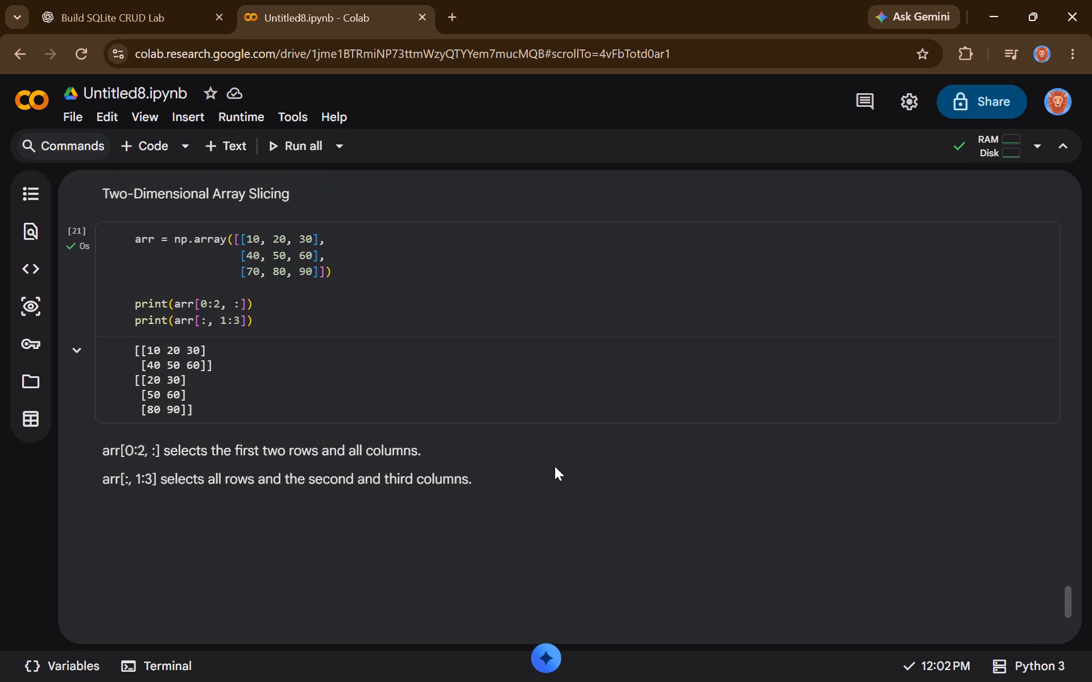
scroll(555, 466, down, 1)
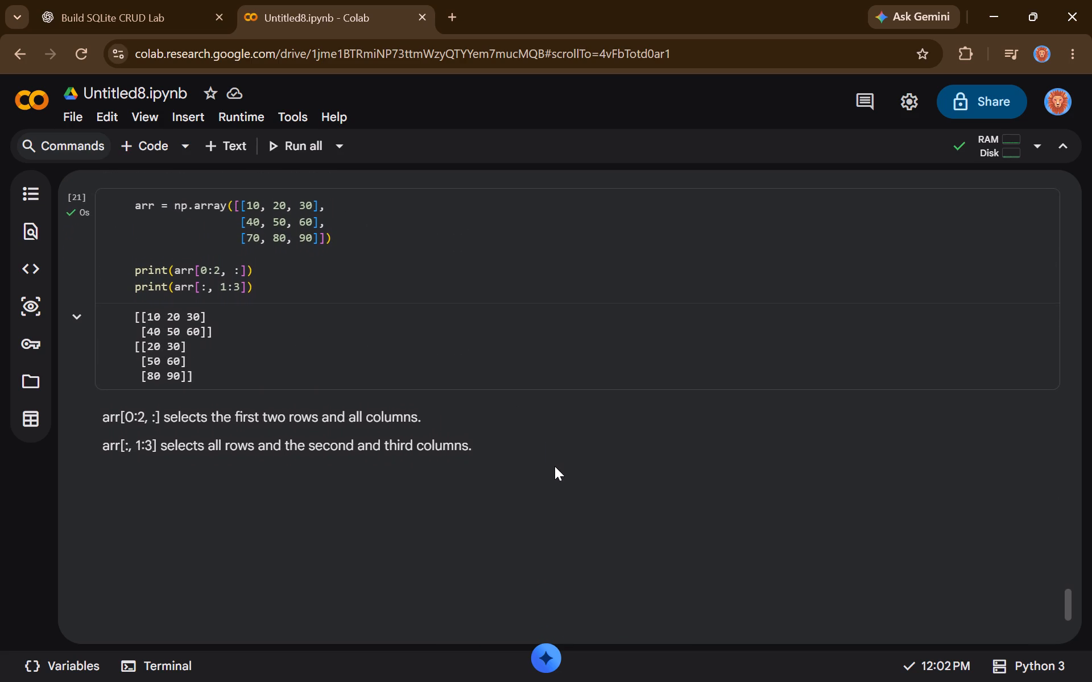
scroll(555, 466, down, 1)
key(shift+super+s)
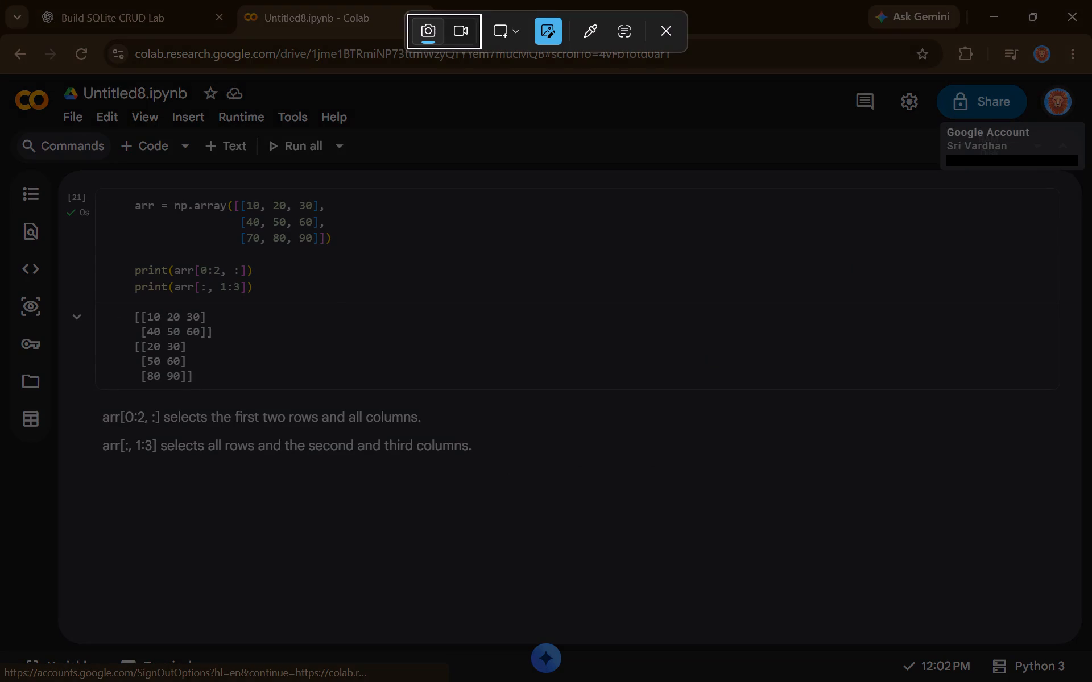
drag(0, 76, 1091, 508)
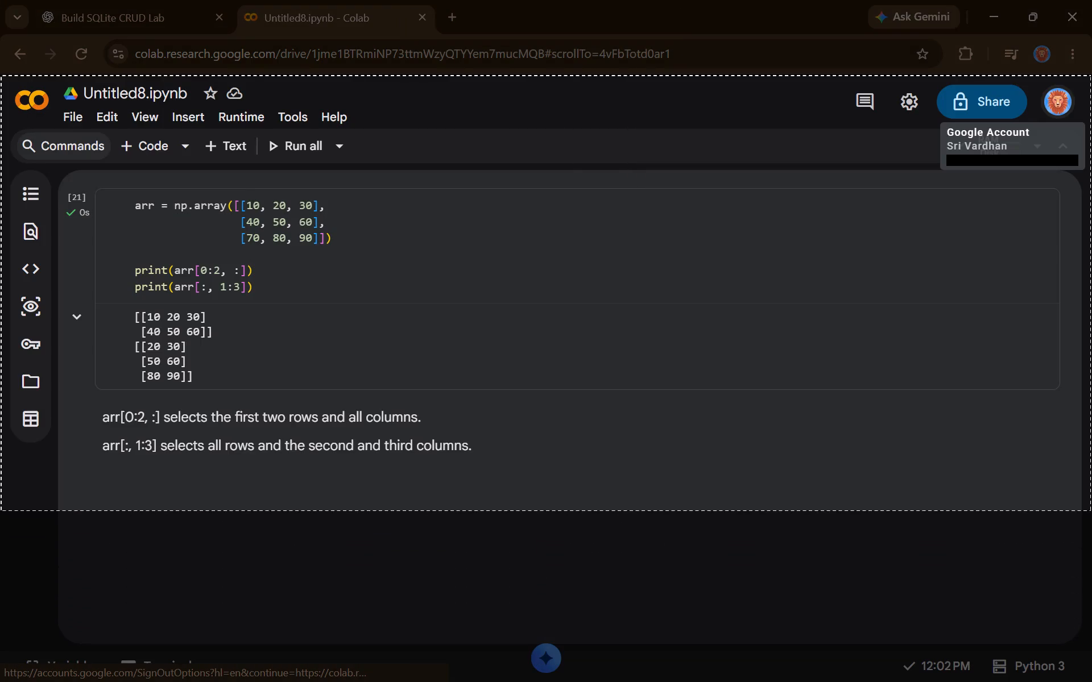
drag(1091, 508, 1090, 483)
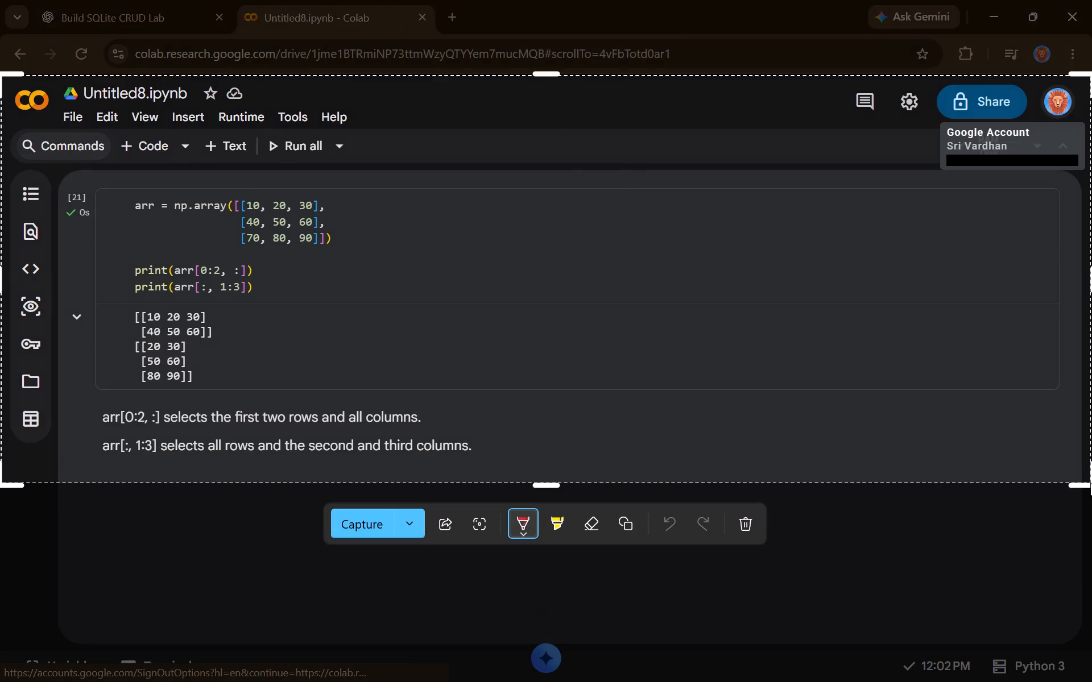
click(379, 533)
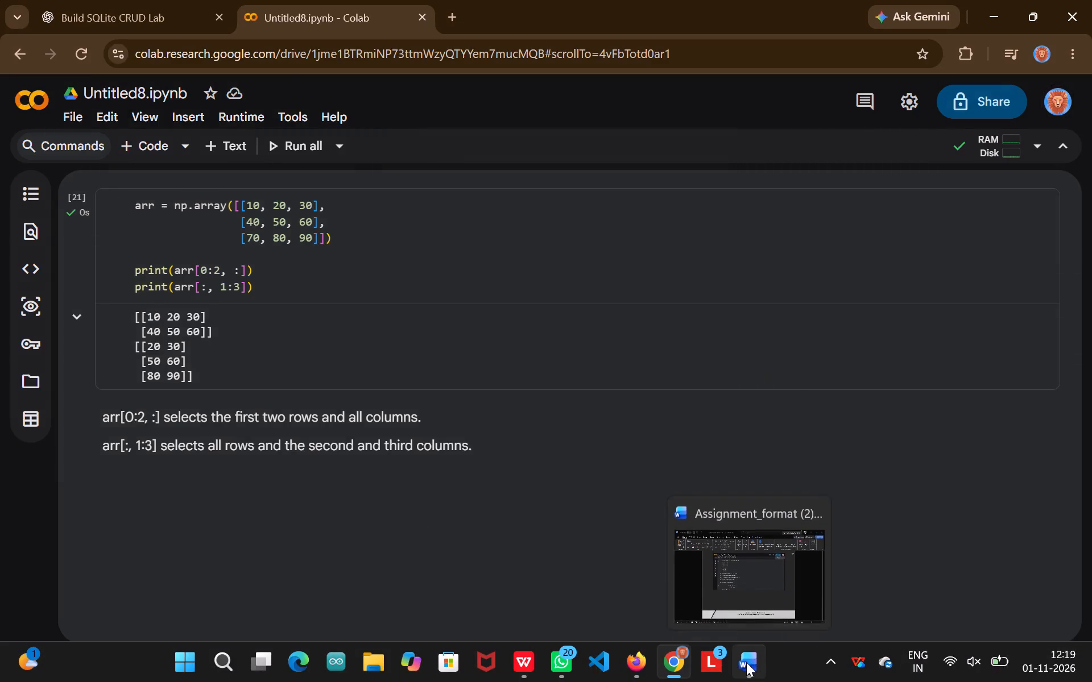
Switch to Word and insert the newest Gallery screenshot in the blank area below the array slicing screenshot on page 6.
click(746, 603)
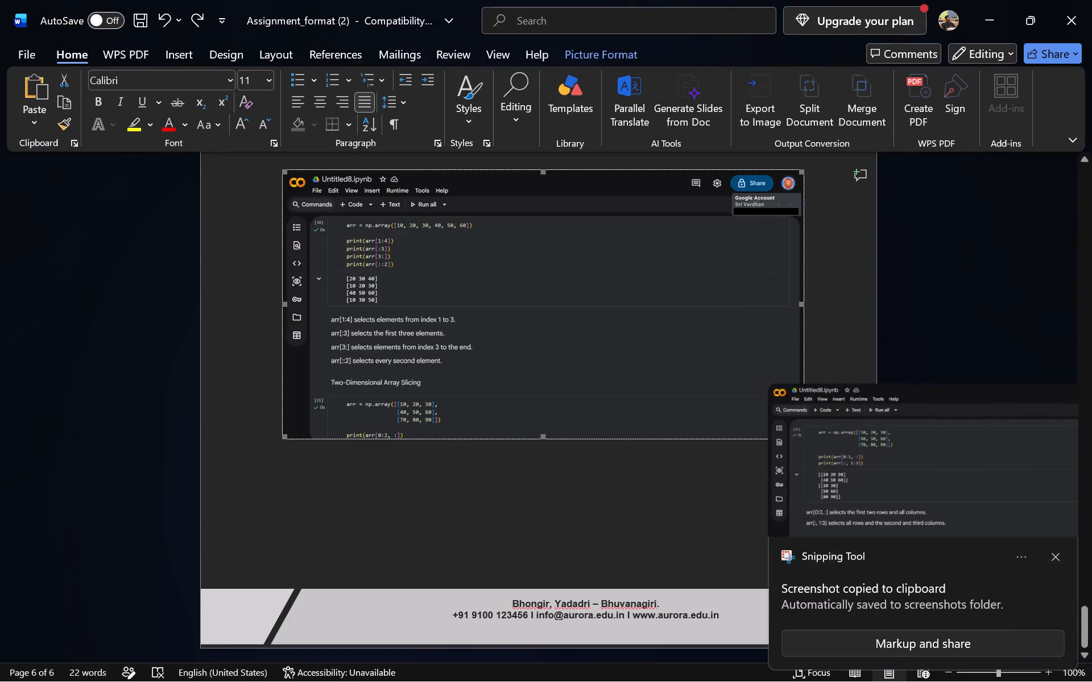
double_click(292, 511)
click(181, 41)
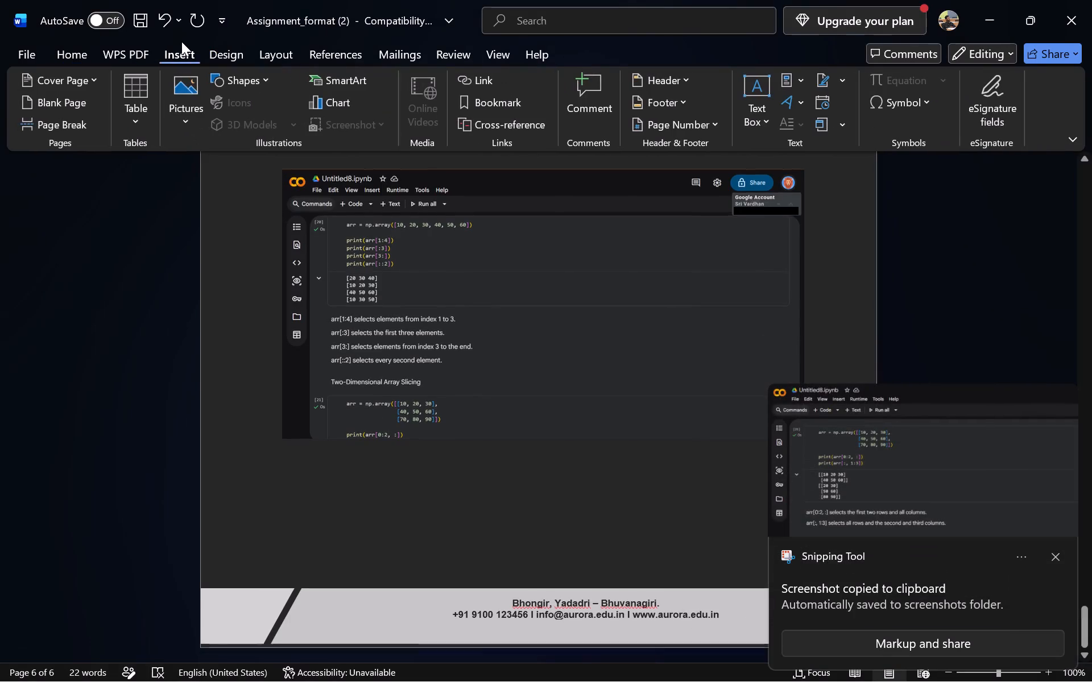
click(184, 110)
click(220, 166)
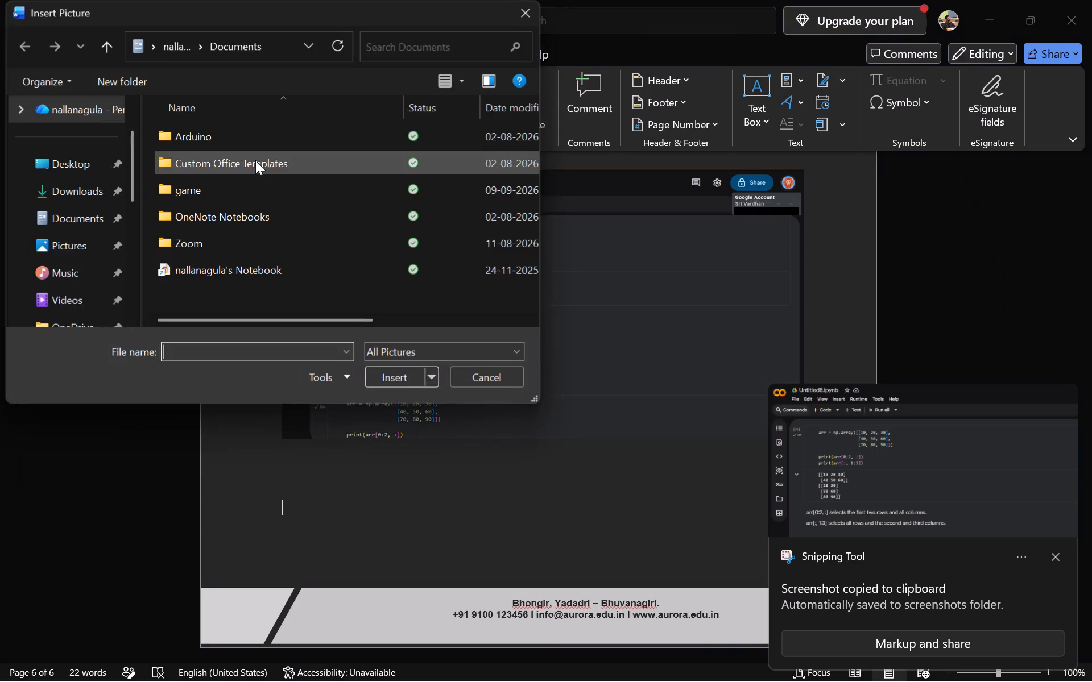
scroll(110, 190, up, 3)
click(93, 144)
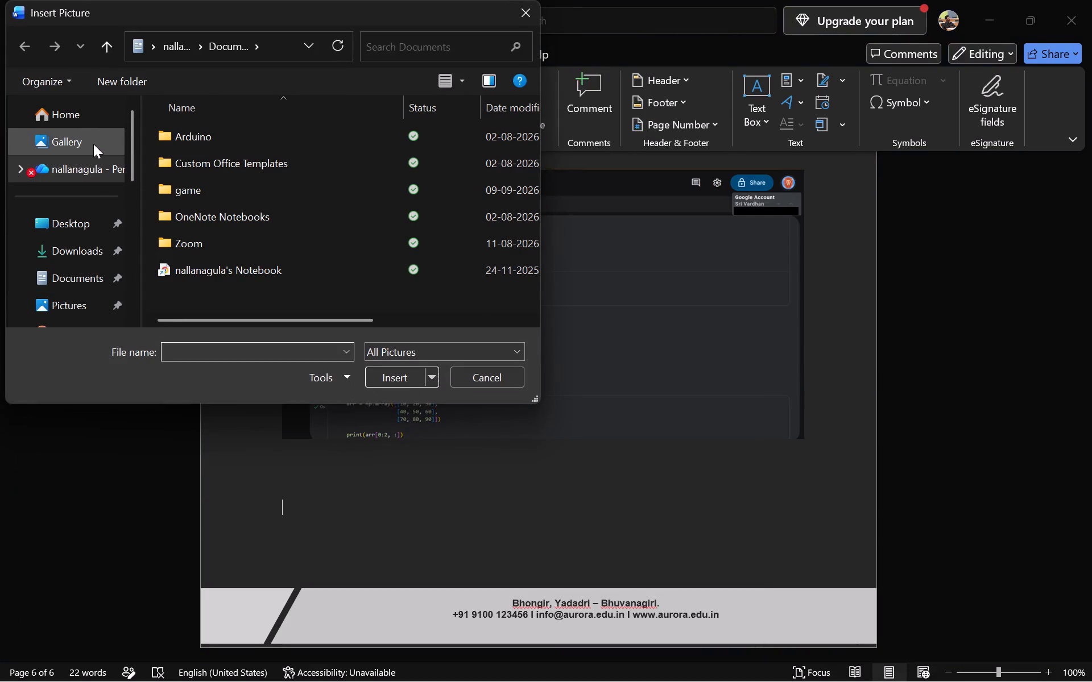
double_click(196, 166)
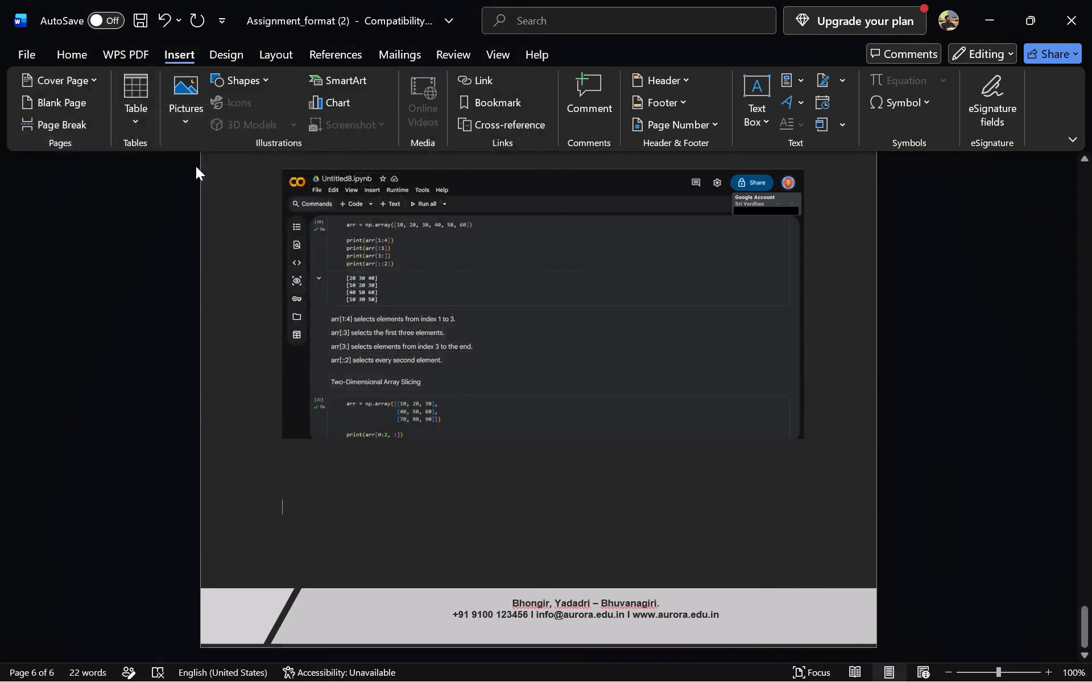
Add nine blank lines below the array slicing screenshot on page 6, ahead of the newly inserted screenshot.
scroll(292, 239, up, 1)
click(316, 255)
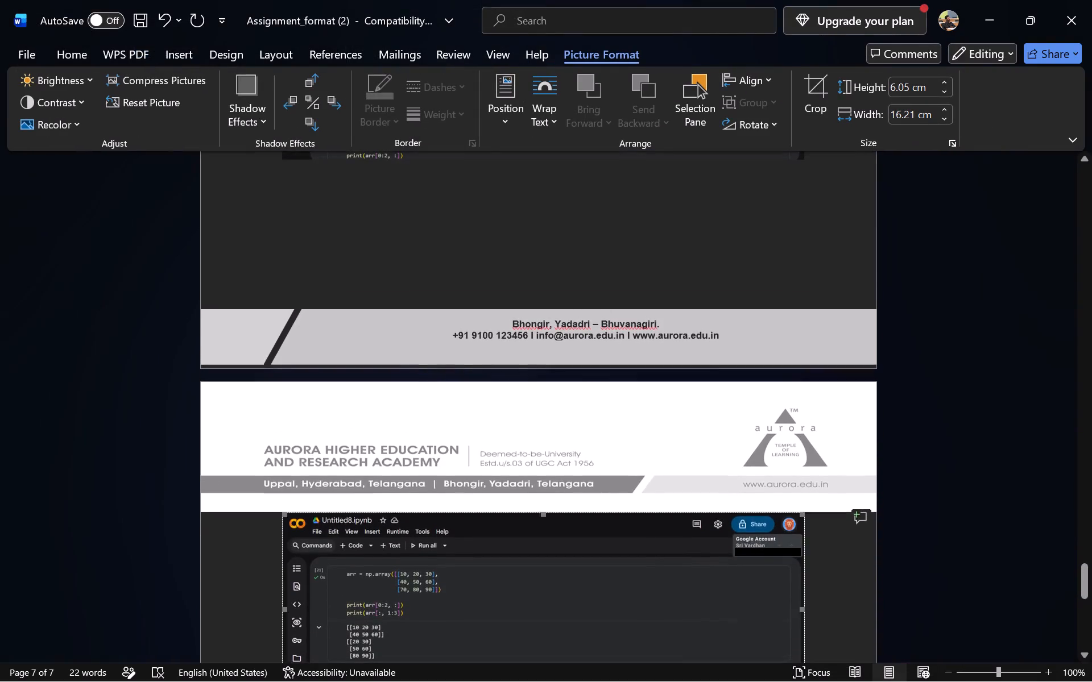
key(Return)
key(Return)
key(Return)
key(Return)
key(Return)
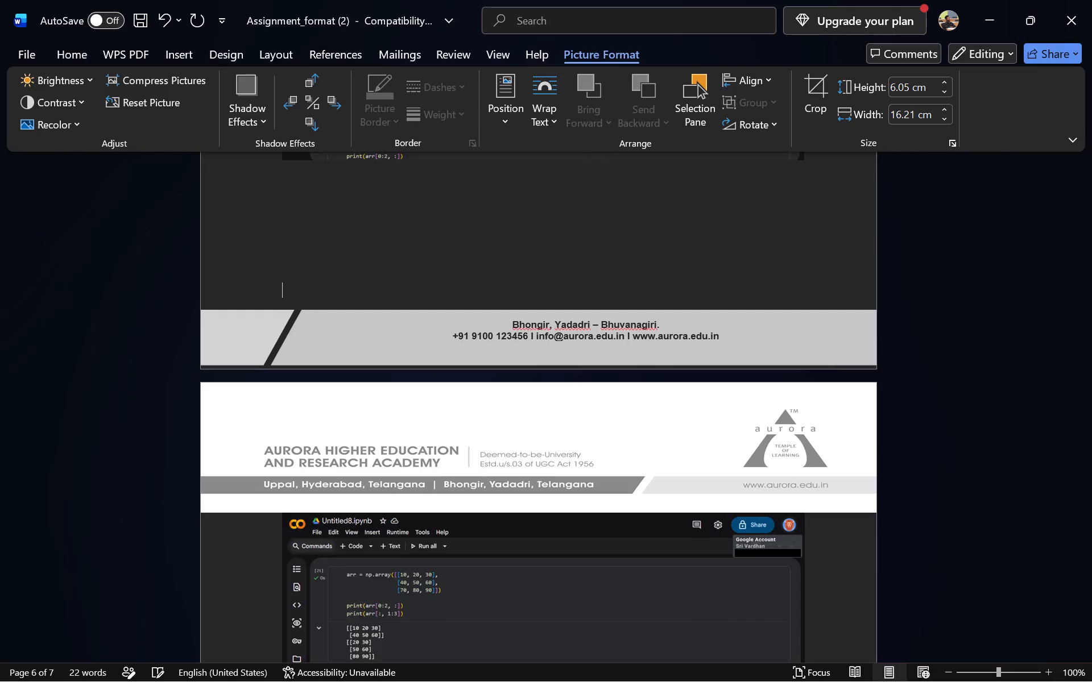
key(Return)
key(Return)
key(Return)
key(Return)
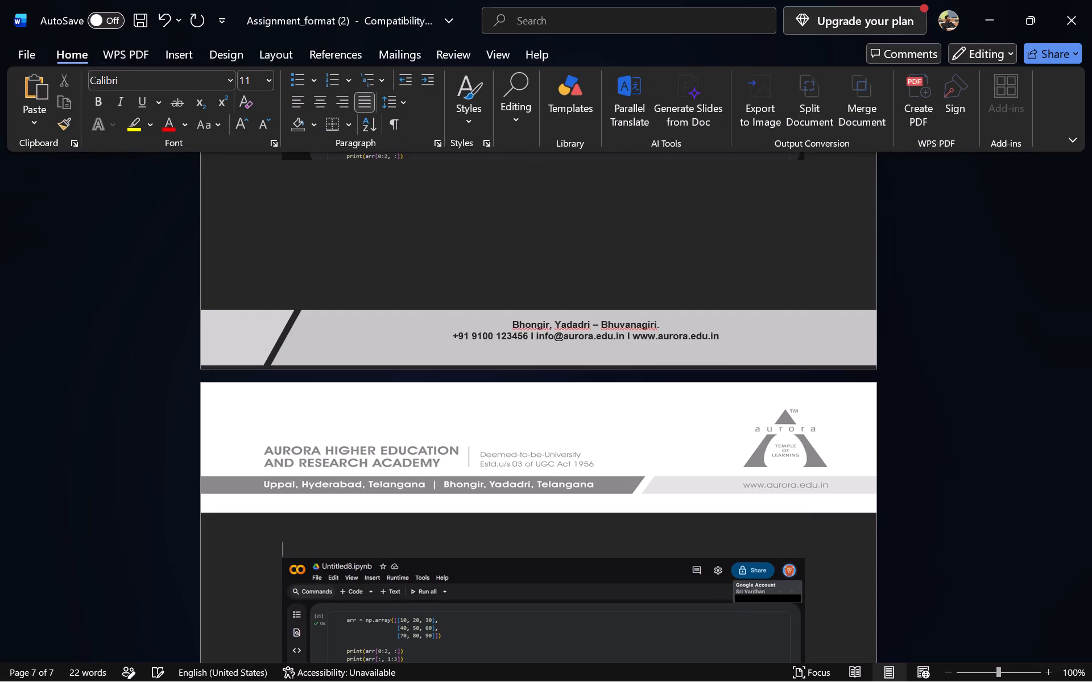
Complete the title on page 1 as Lab Report - 1.
scroll(398, 327, down, 2)
scroll(398, 327, up, 18)
scroll(398, 327, up, 5)
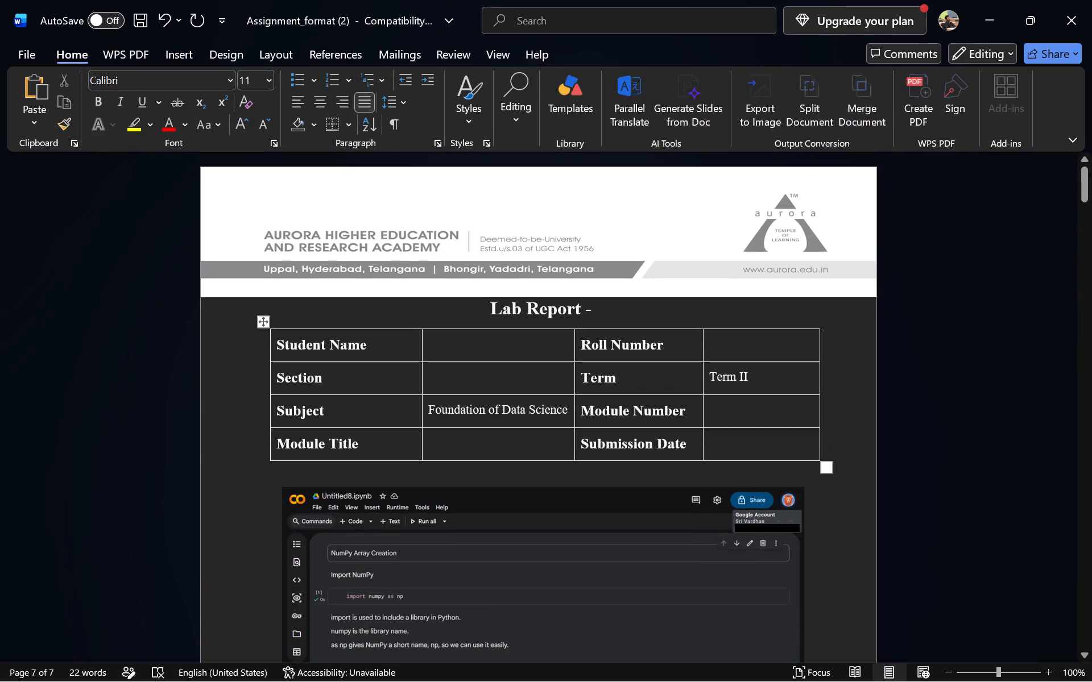
click(620, 317)
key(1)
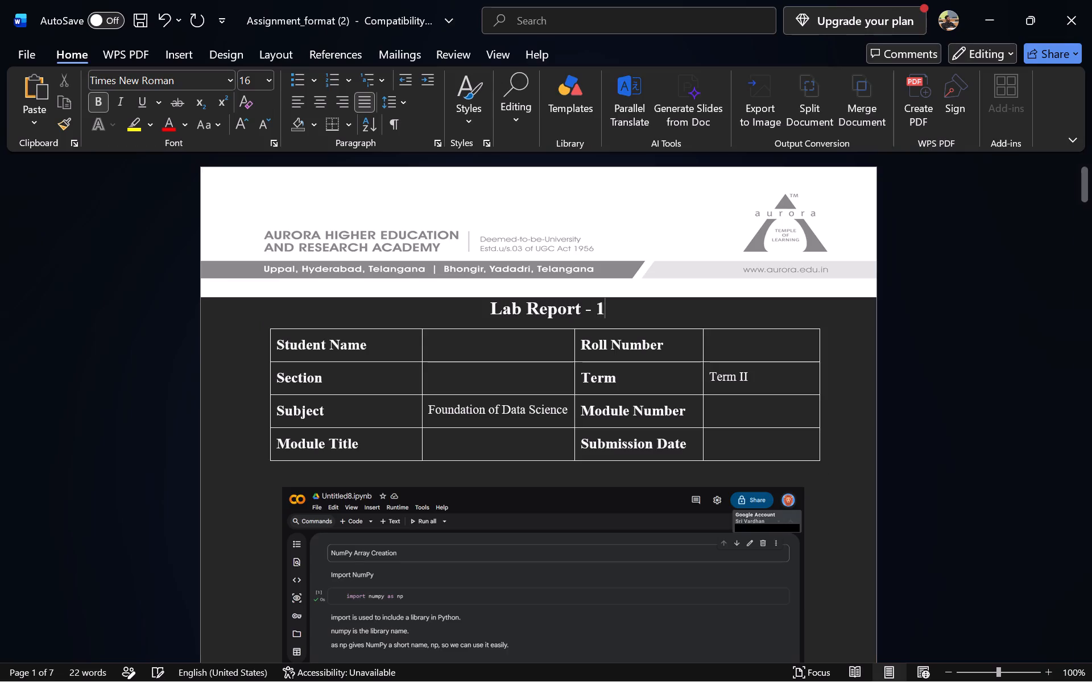
Fill in the student's name and roll number in the lab report details table, using the Student Name and Roll Number cells.
click(474, 349)
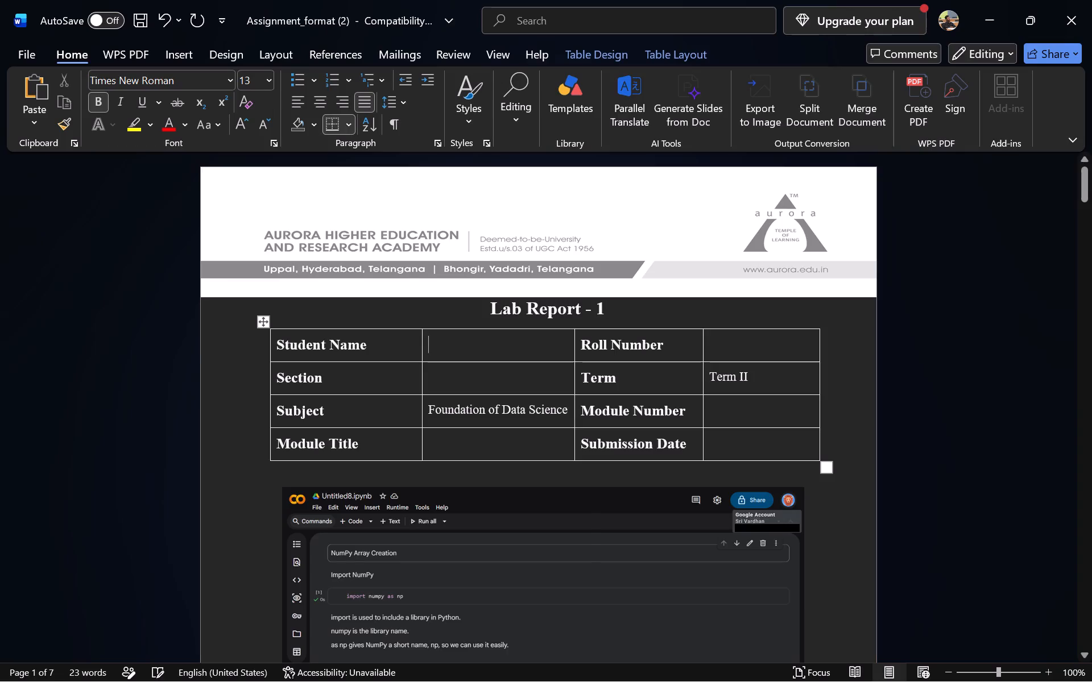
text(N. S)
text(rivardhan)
click(735, 354)
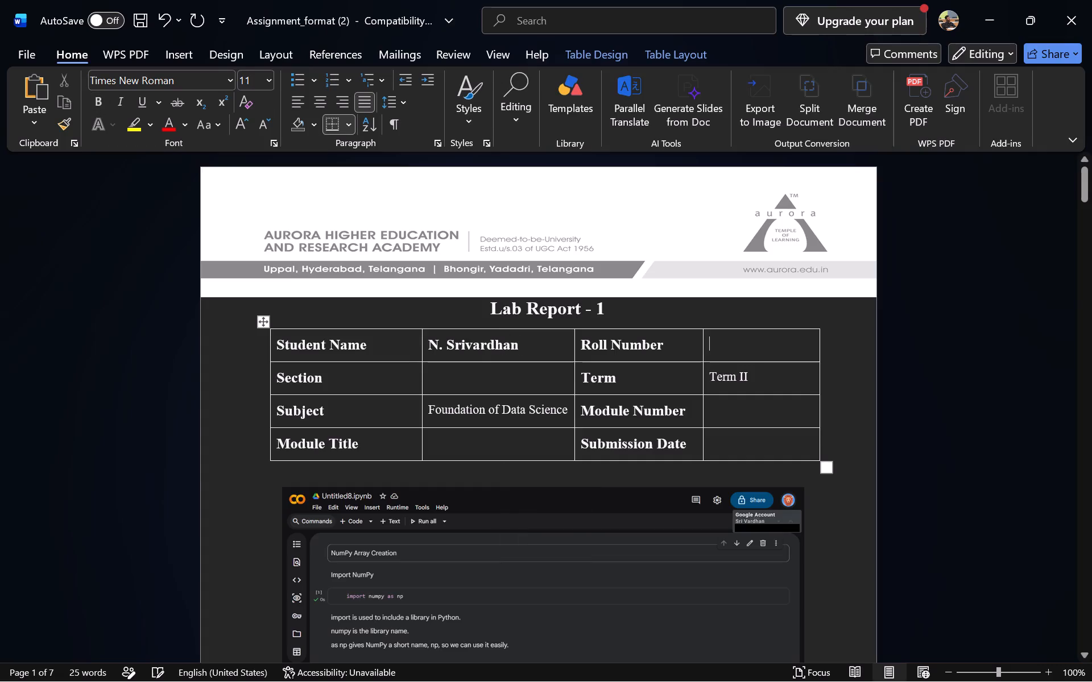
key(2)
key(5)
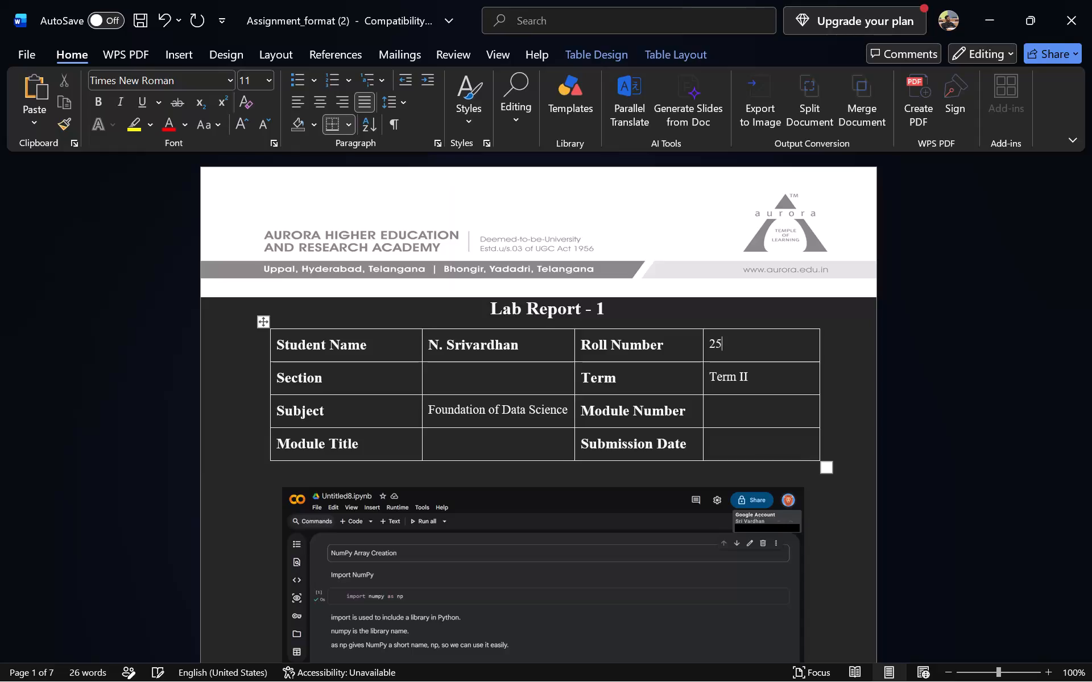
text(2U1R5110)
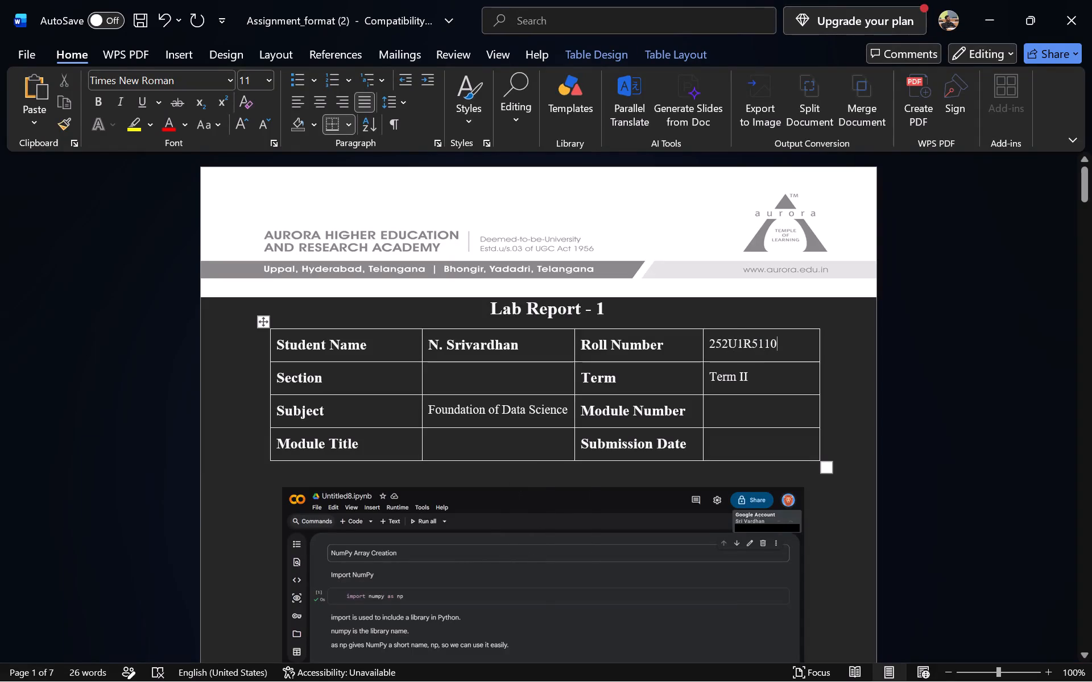
Fill in the Section cell of the details table with 313 & S-11 2B.
click(460, 374)
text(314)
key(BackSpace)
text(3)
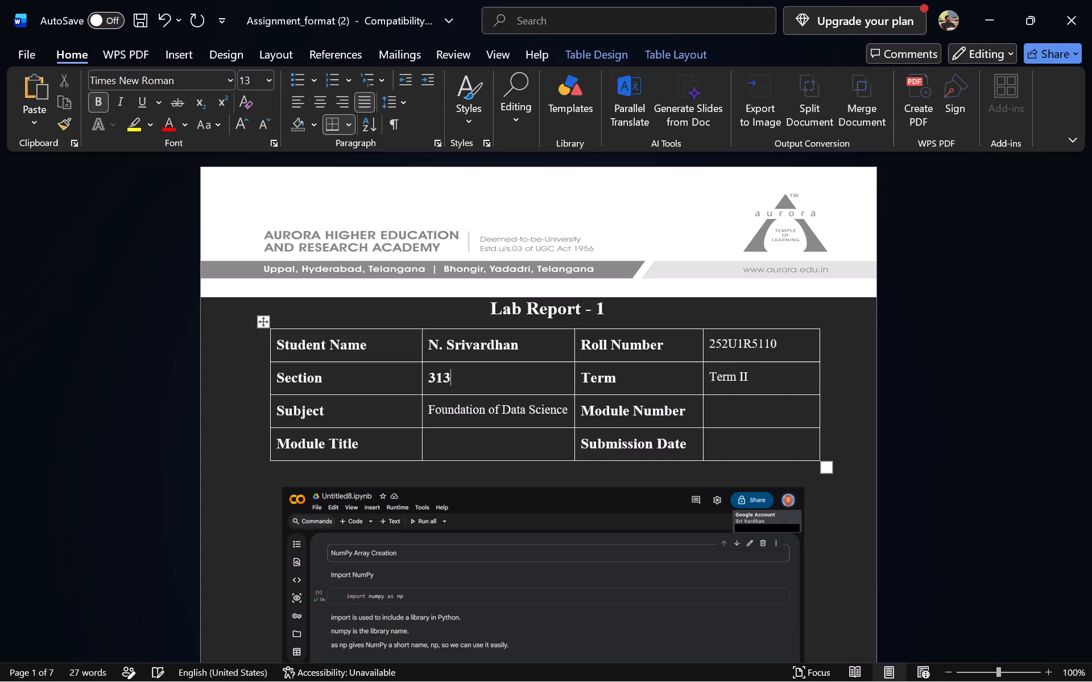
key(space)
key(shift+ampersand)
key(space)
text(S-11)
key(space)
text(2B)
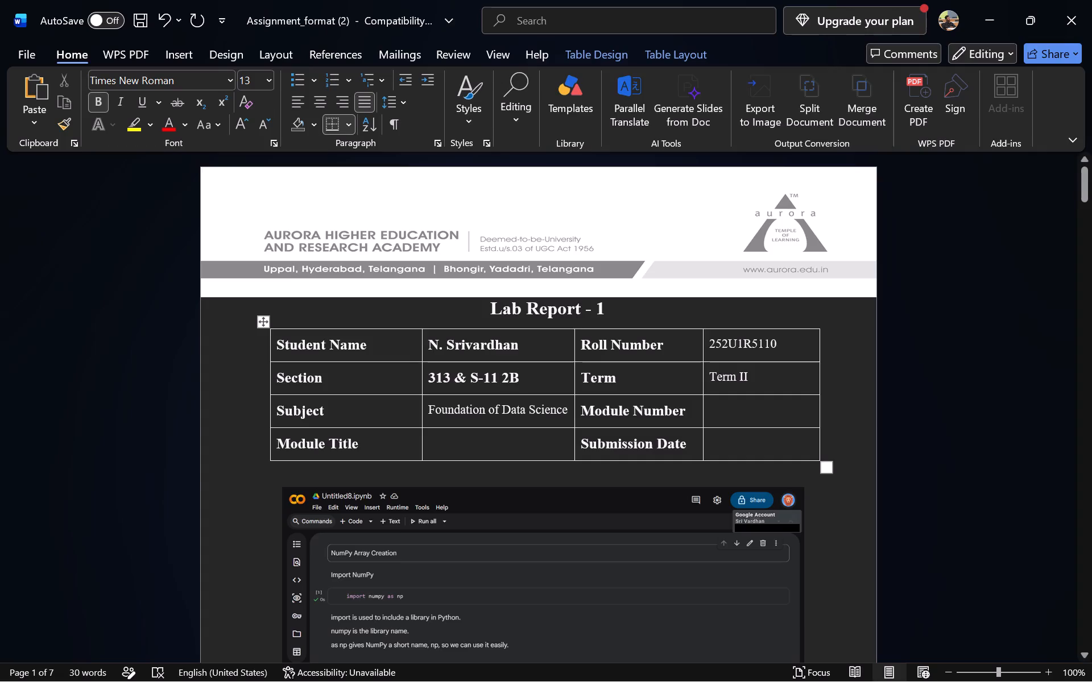
Set the Module Number in the details table to 1.
click(747, 413)
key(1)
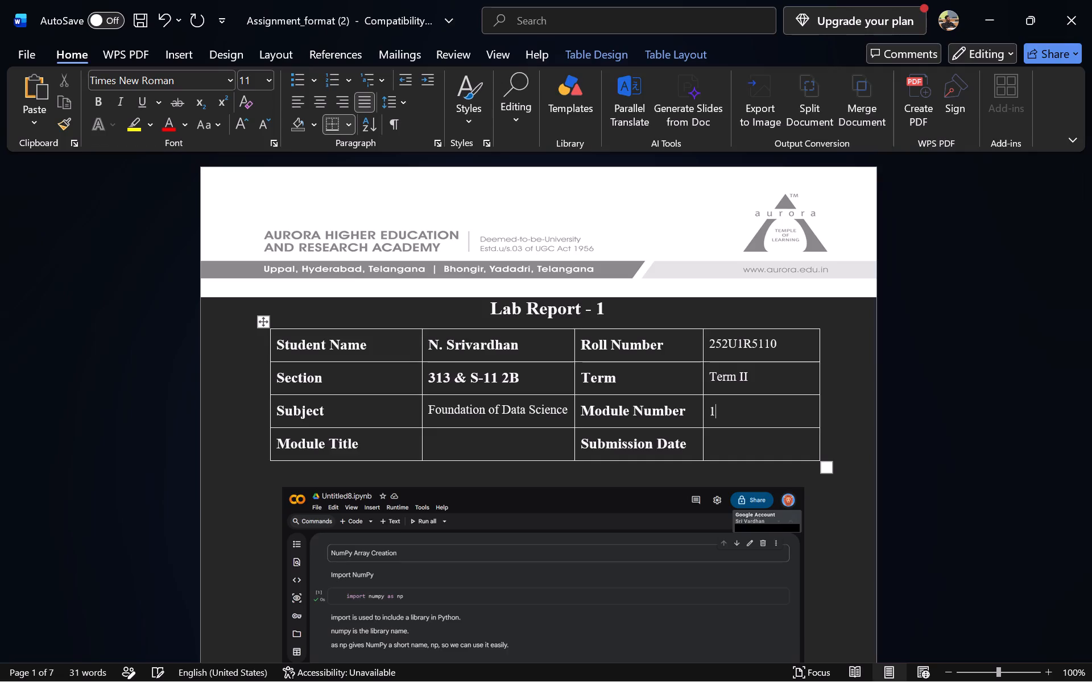
Set the Submission Date in the details table to 01/11/26.
click(717, 455)
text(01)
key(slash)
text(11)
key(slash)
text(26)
Fill the Module Title cell with Basics of Data Science, copied from Module - I in the Foundation of Data Science_year_2_term_2 PDF in the 2nd year modules folder.
click(470, 444)
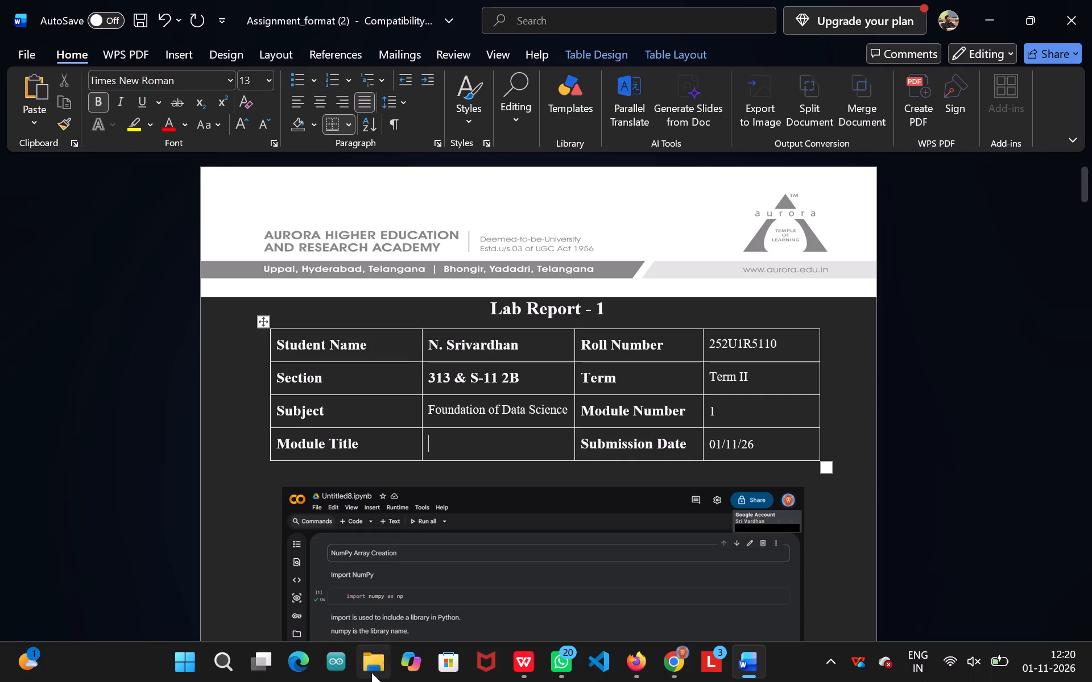
click(371, 672)
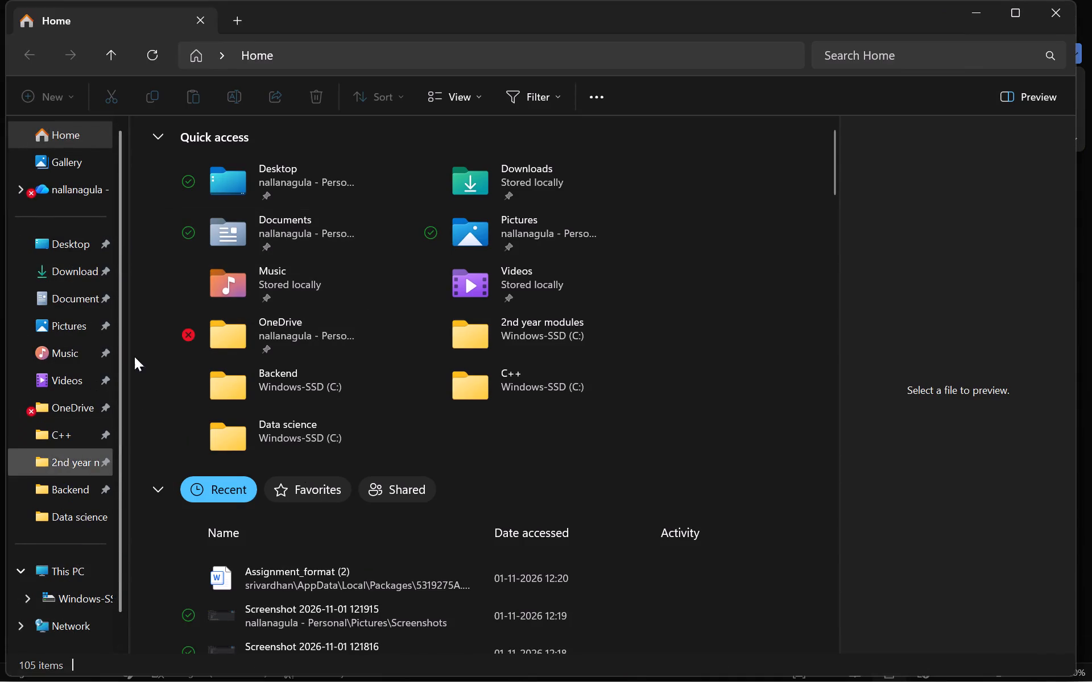
click(46, 593)
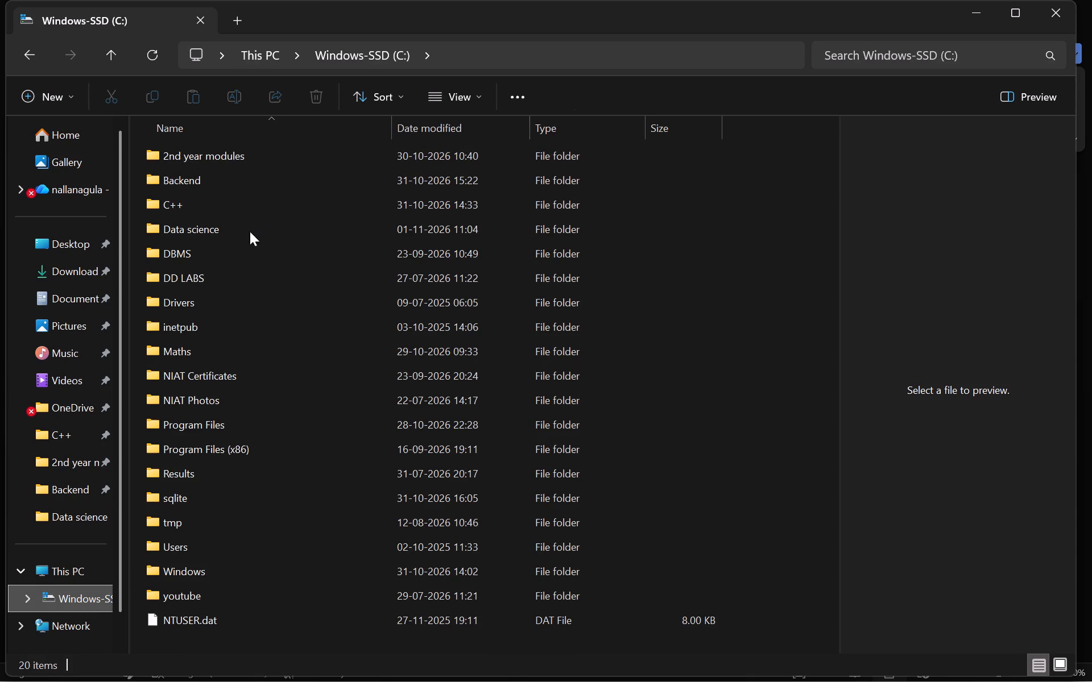
double_click(282, 164)
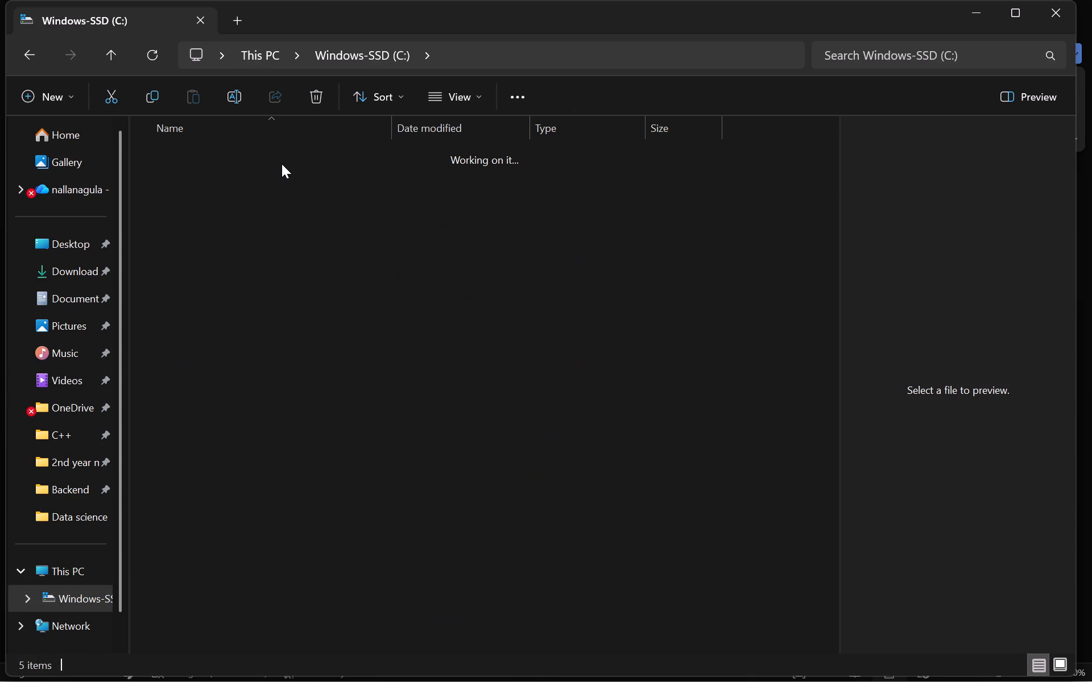
double_click(279, 228)
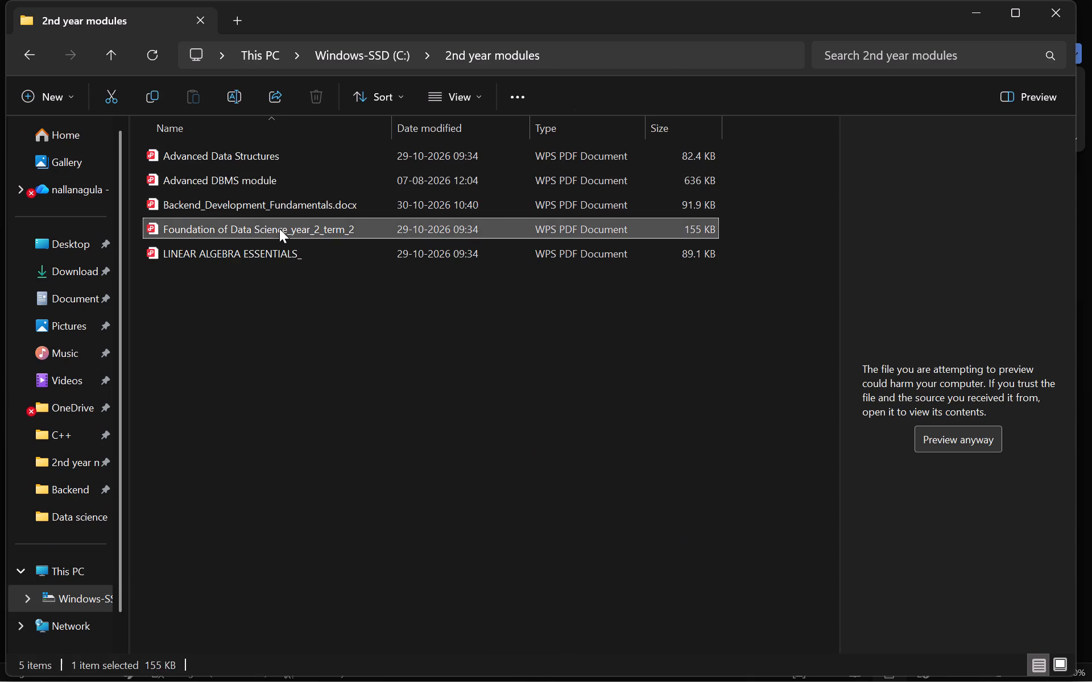
click(390, 384)
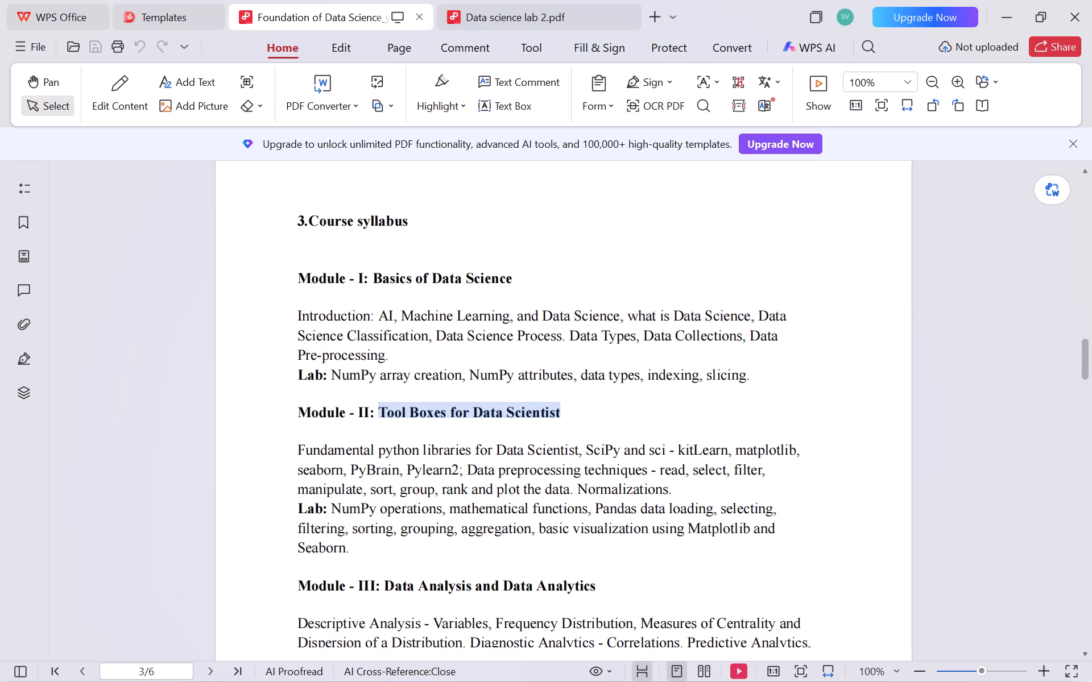
drag(375, 278, 547, 262)
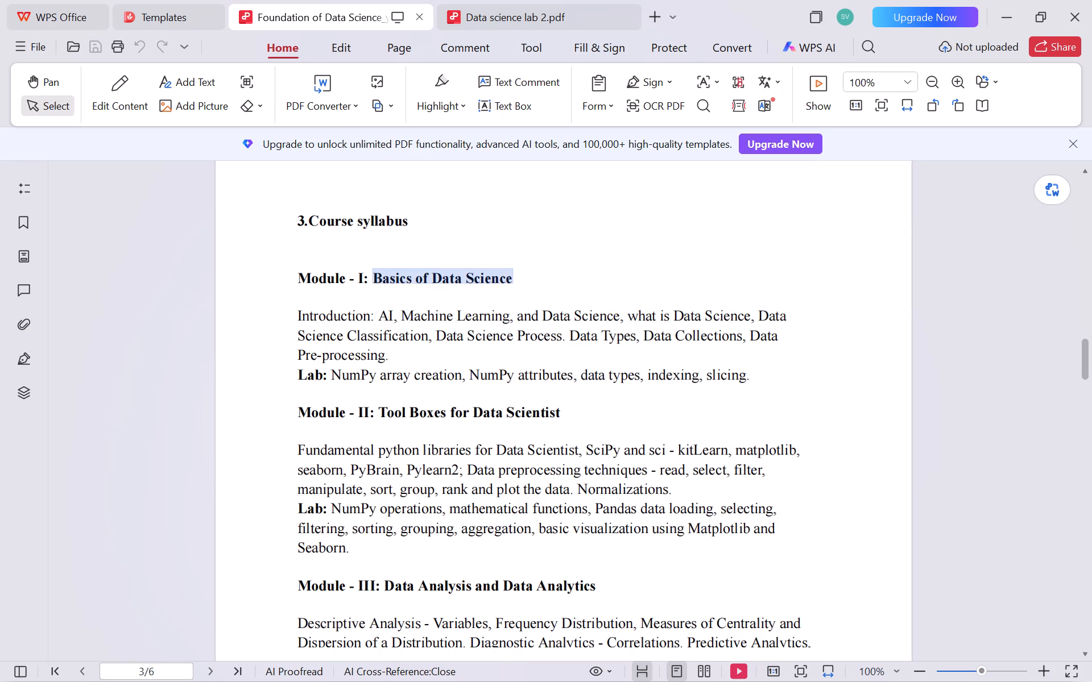
drag(547, 262, 553, 276)
key(ctrl+c)
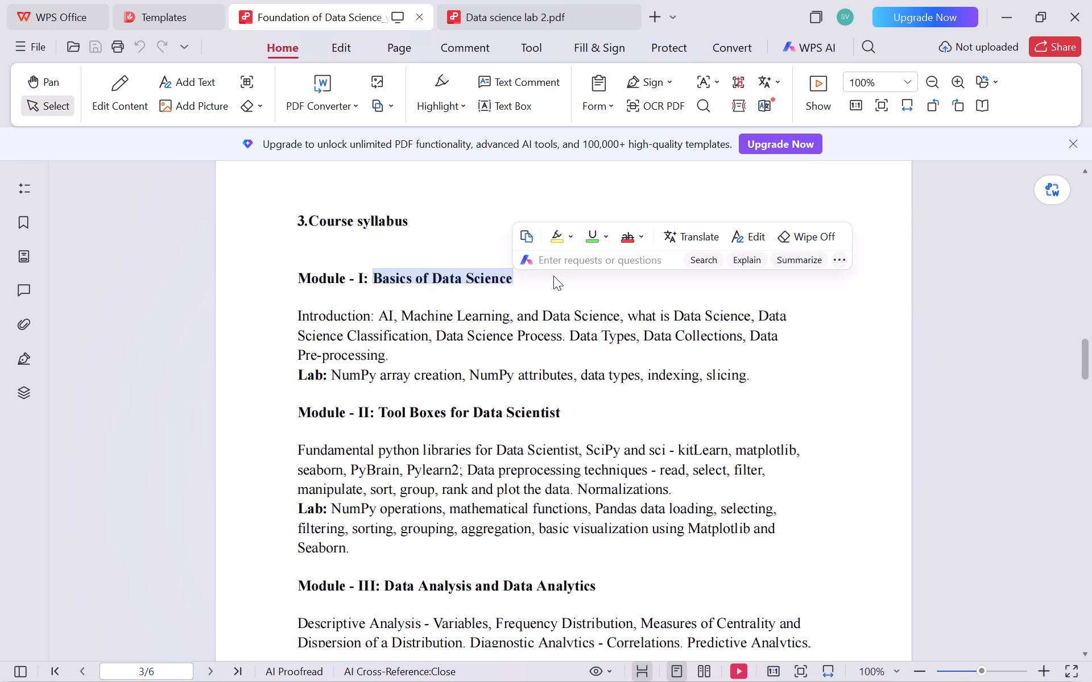
click(998, 27)
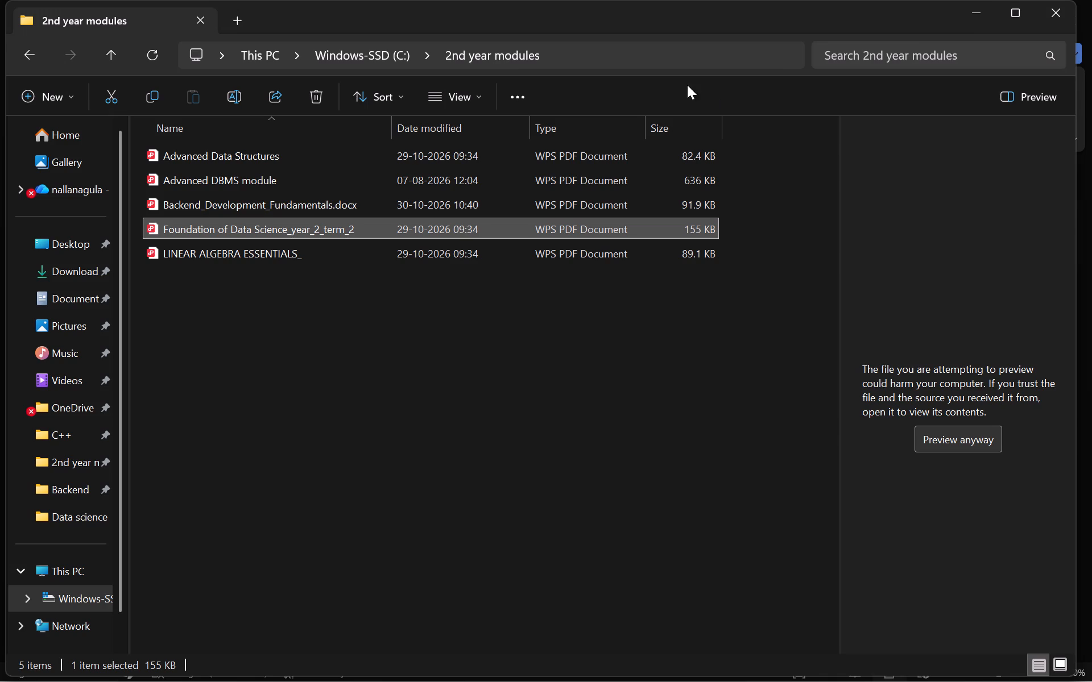
click(977, 16)
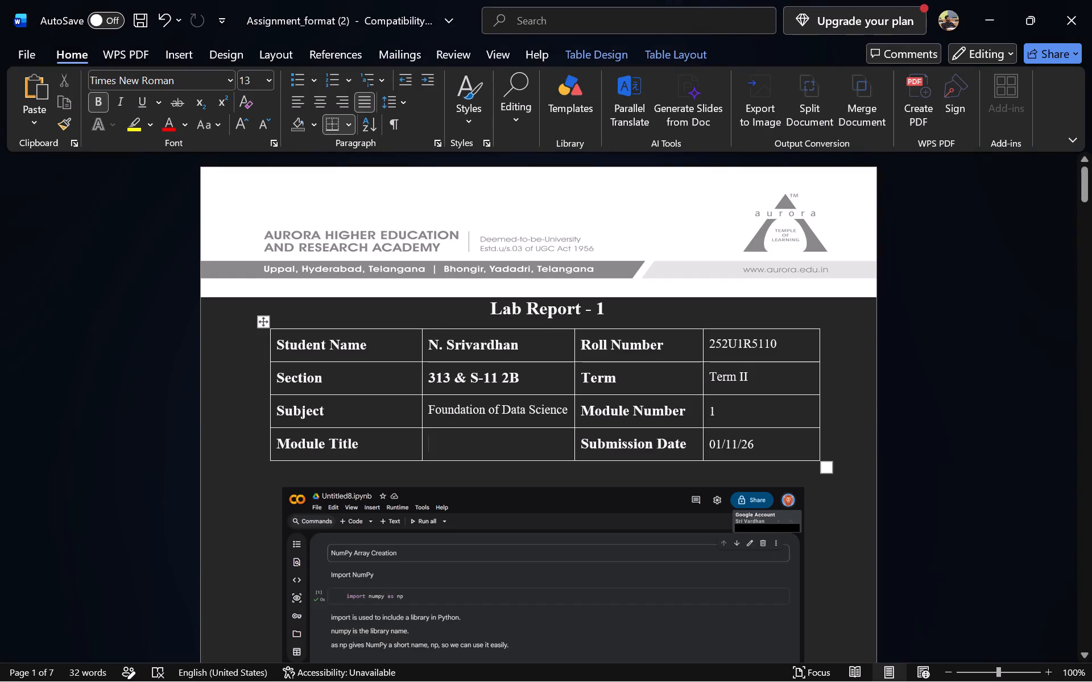
key(ctrl+v)
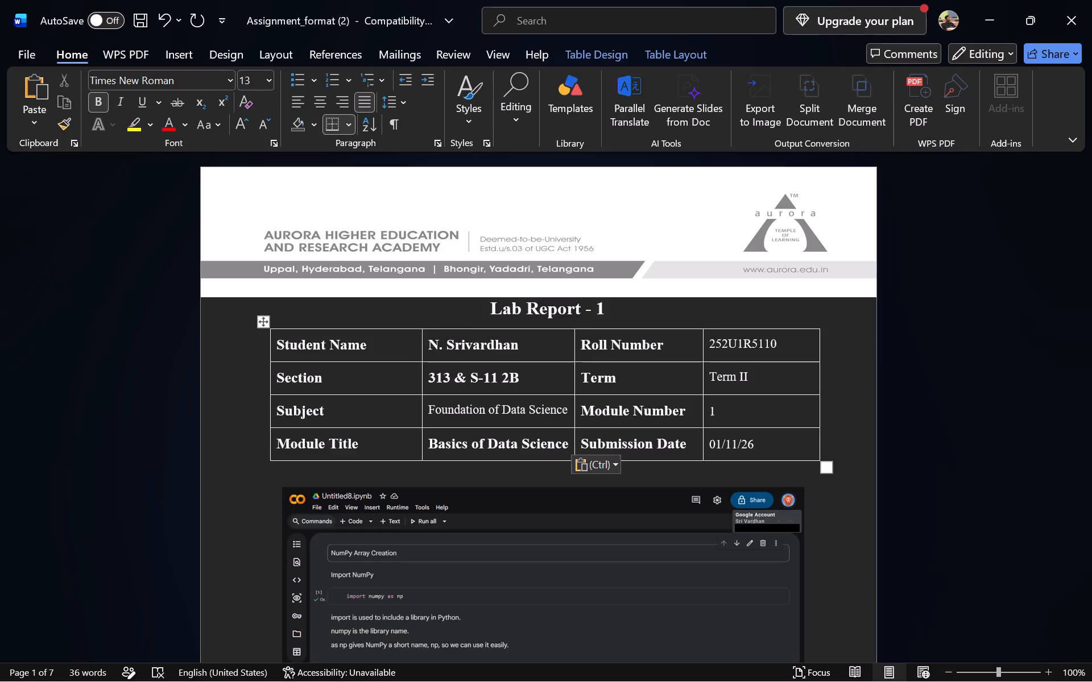
Switch from the report's last page to Chrome and copy the web address of the Untitled8.ipynb Colab notebook.
scroll(832, 430, down, 9)
scroll(832, 430, down, 20)
scroll(832, 430, down, 4)
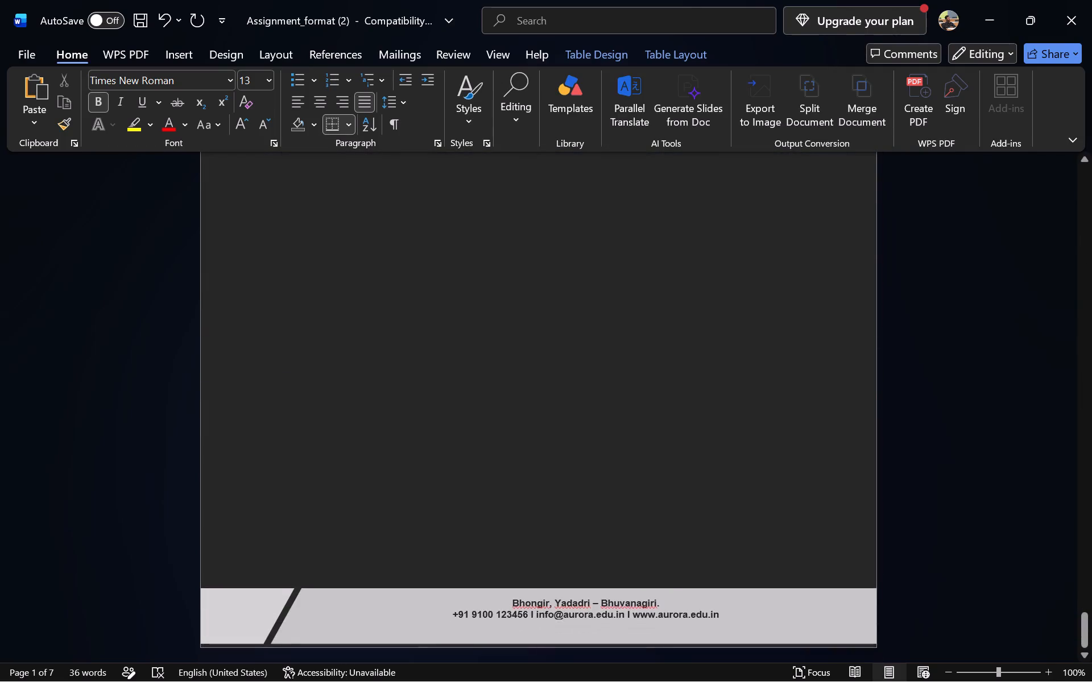
scroll(832, 430, up, 2)
scroll(321, 642, down, 1)
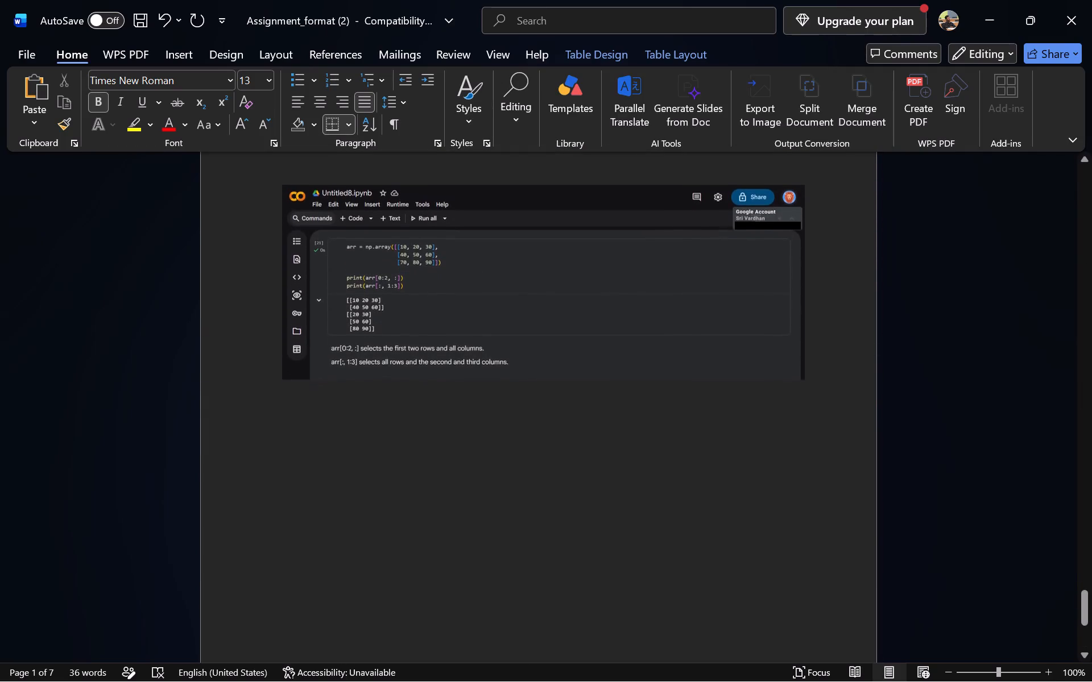
double_click(301, 475)
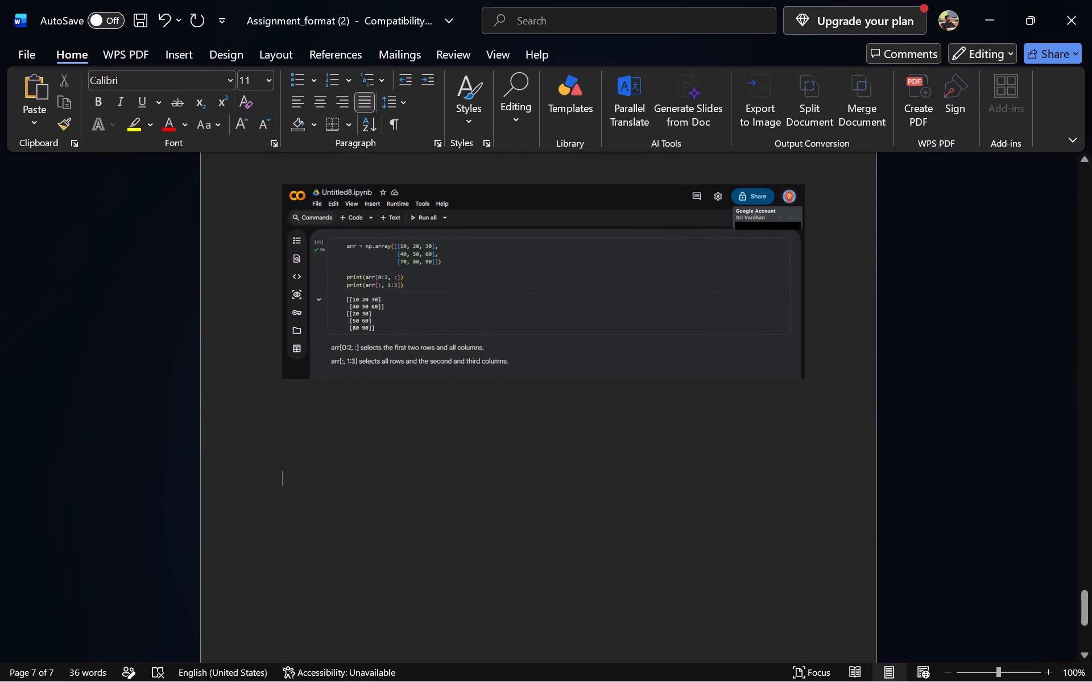
double_click(290, 431)
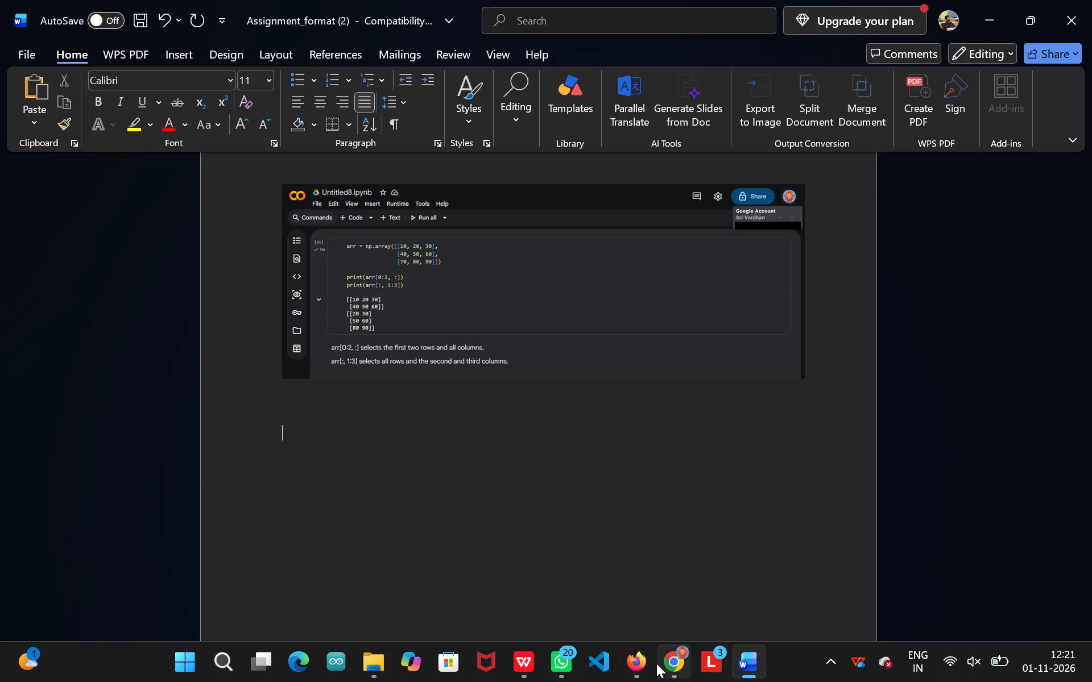
click(667, 574)
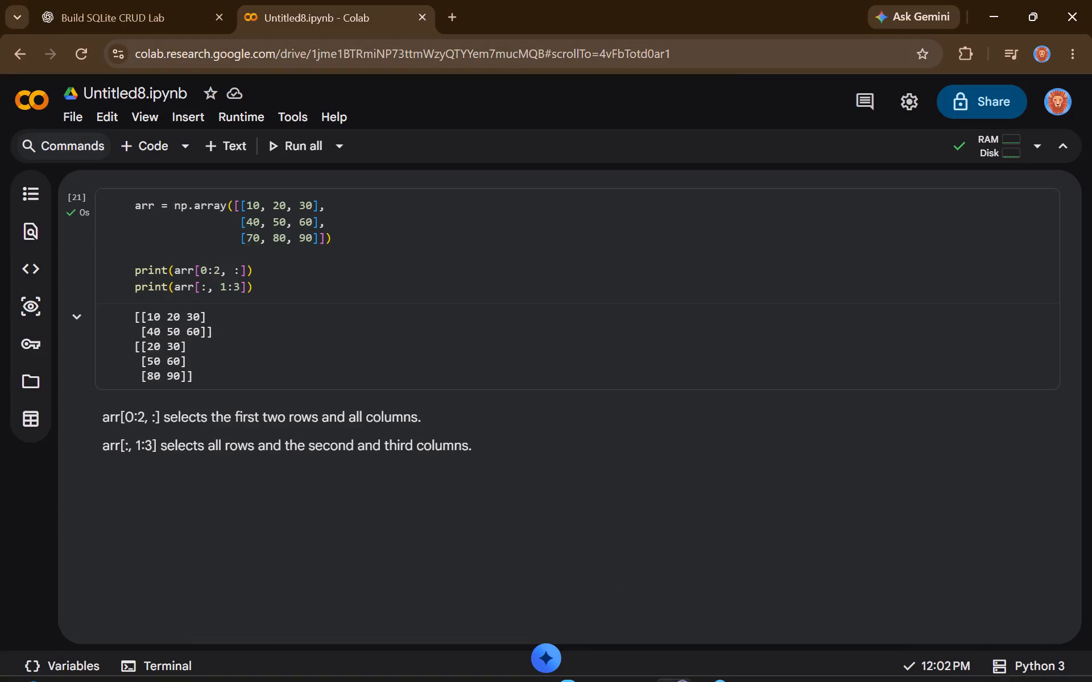
click(735, 48)
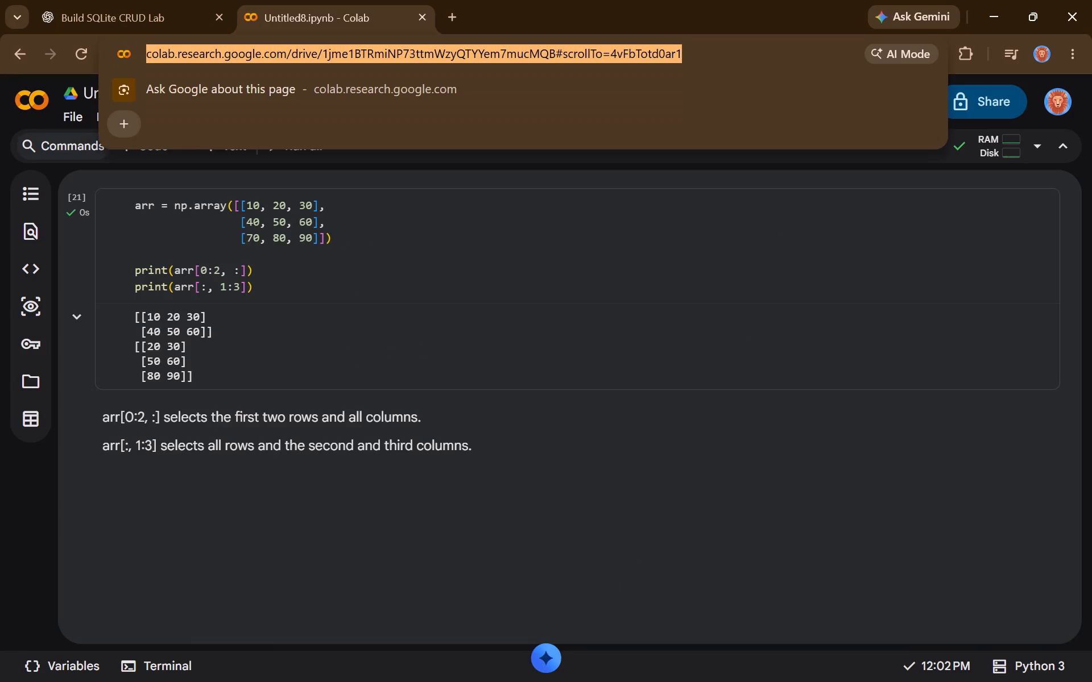
key(ctrl+c)
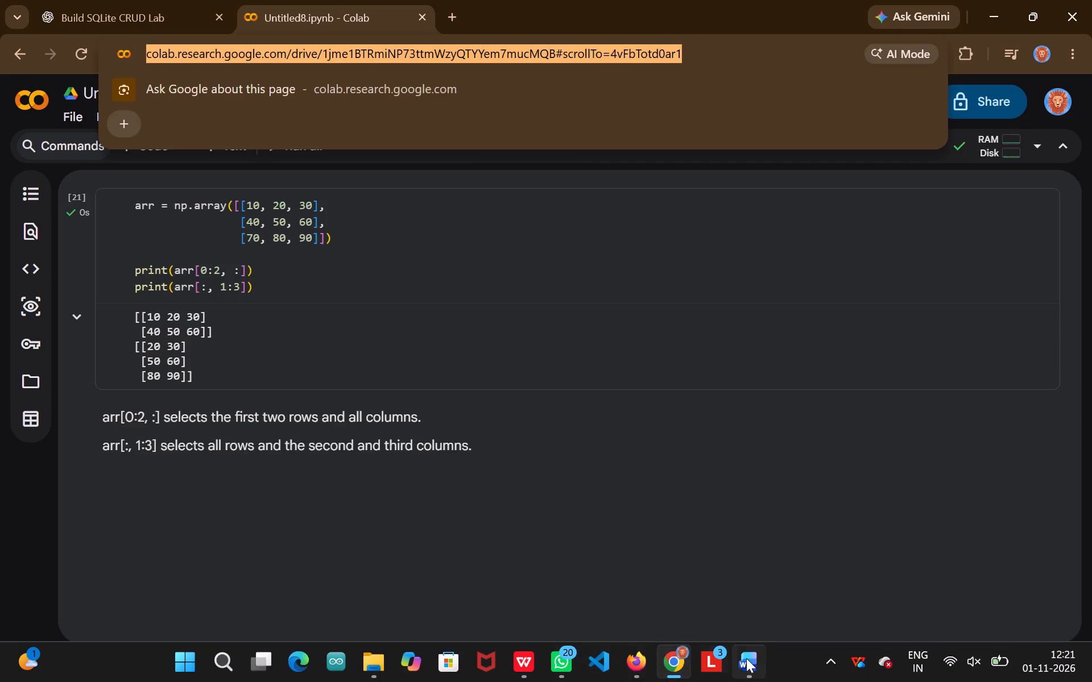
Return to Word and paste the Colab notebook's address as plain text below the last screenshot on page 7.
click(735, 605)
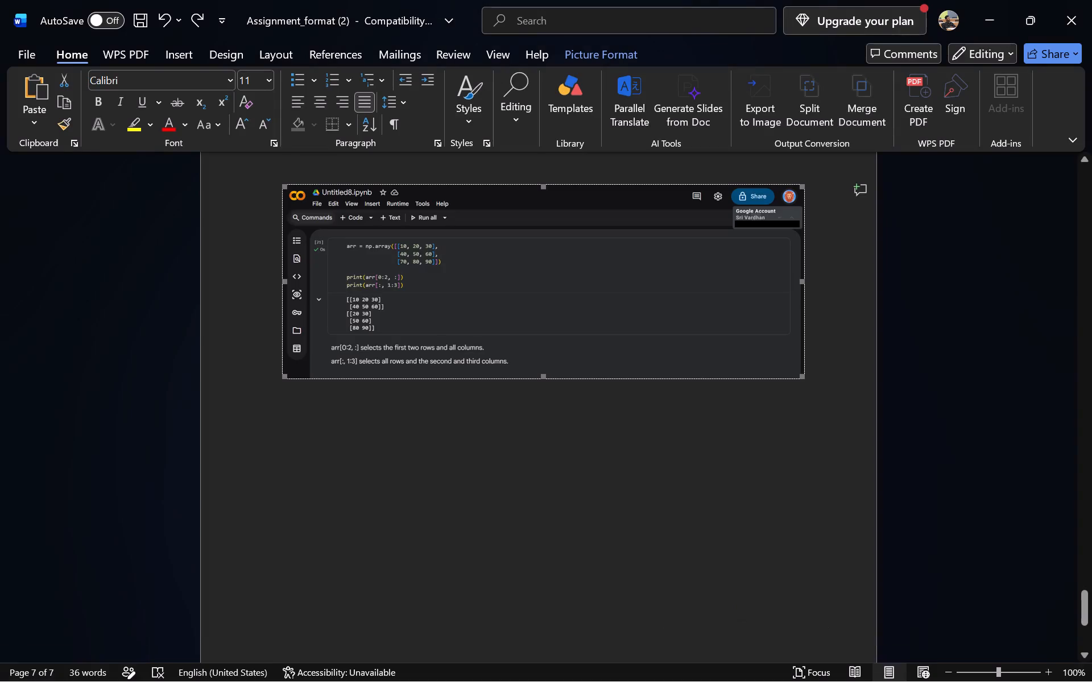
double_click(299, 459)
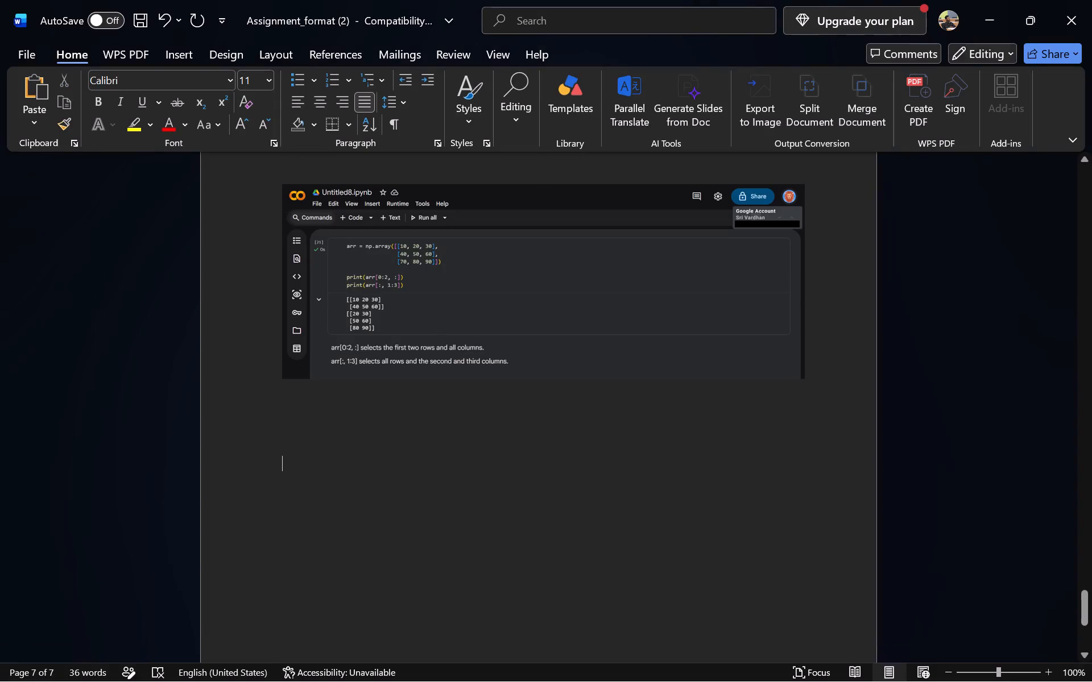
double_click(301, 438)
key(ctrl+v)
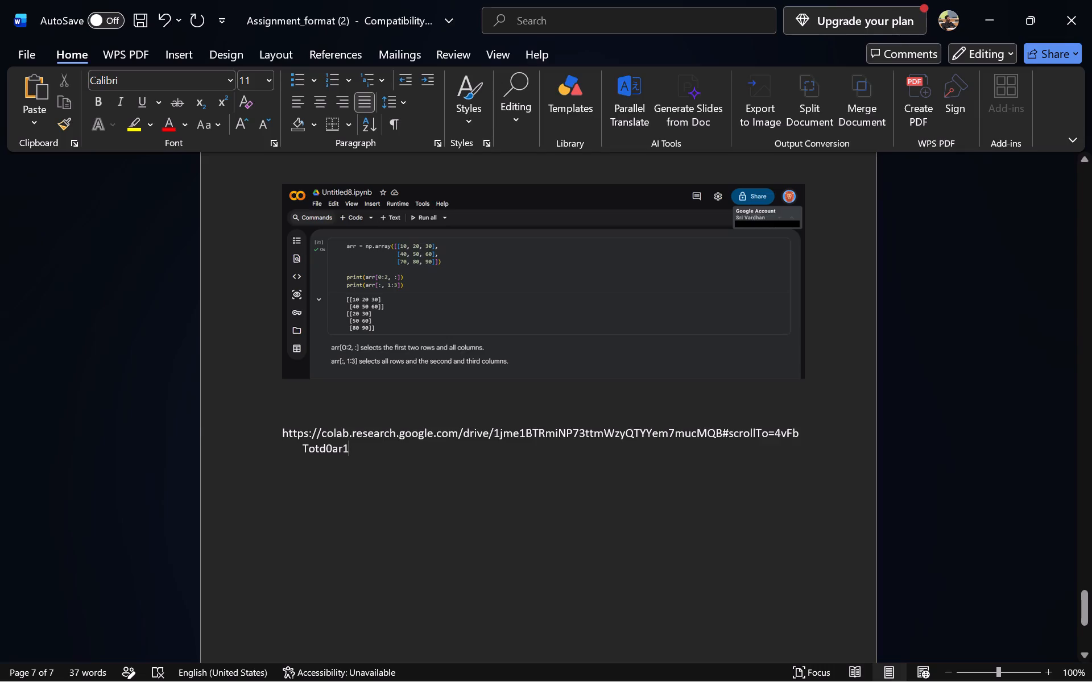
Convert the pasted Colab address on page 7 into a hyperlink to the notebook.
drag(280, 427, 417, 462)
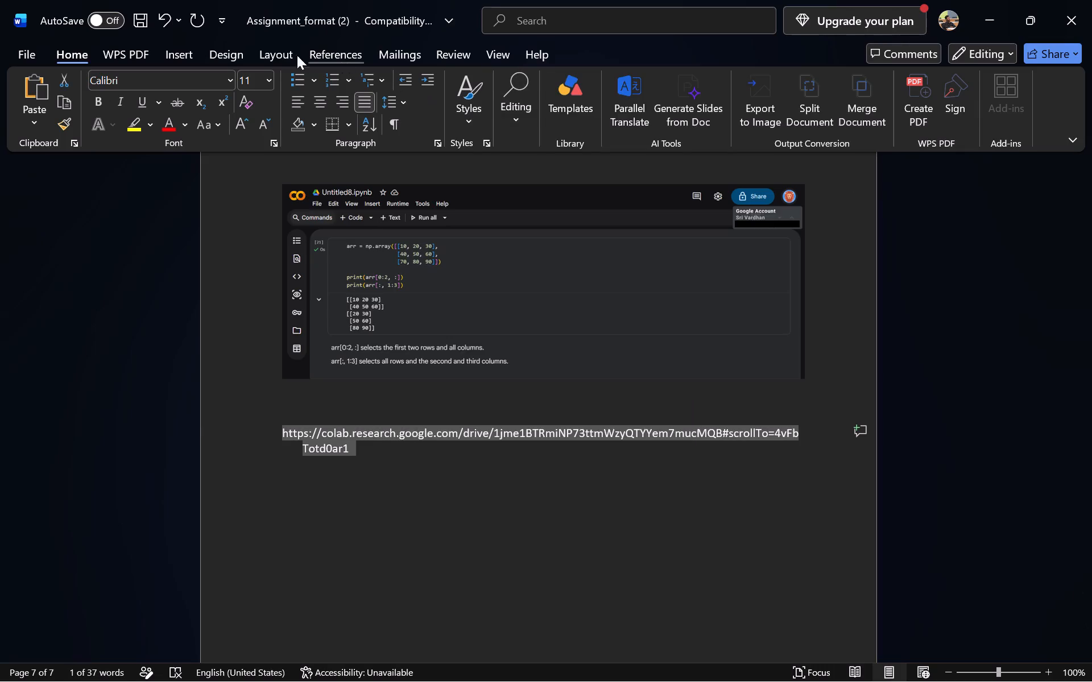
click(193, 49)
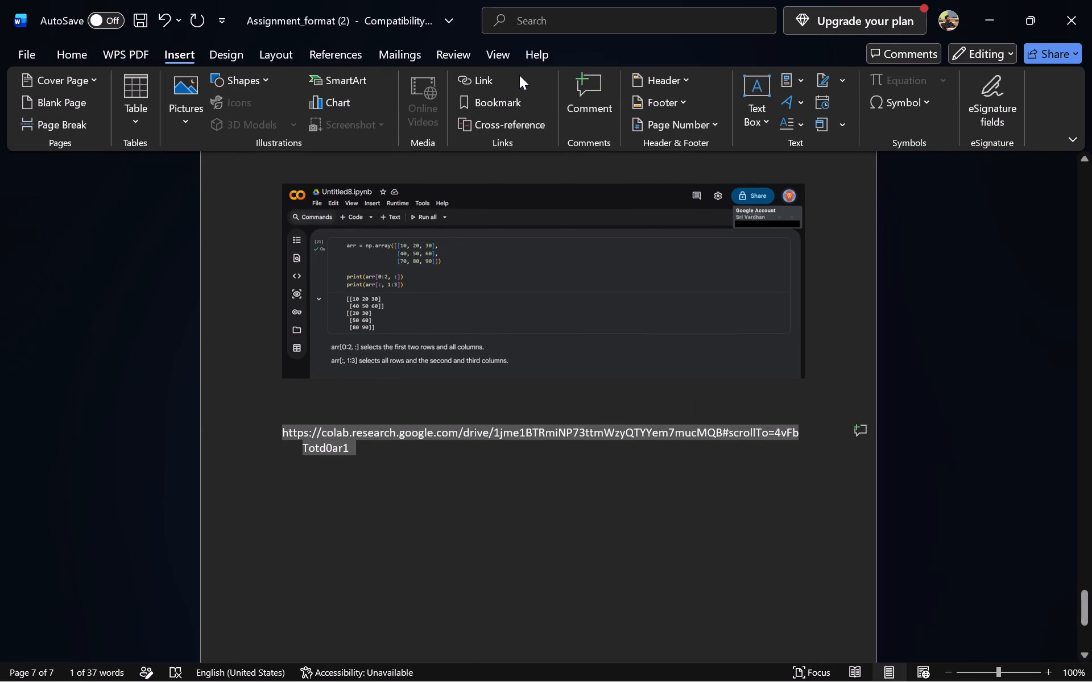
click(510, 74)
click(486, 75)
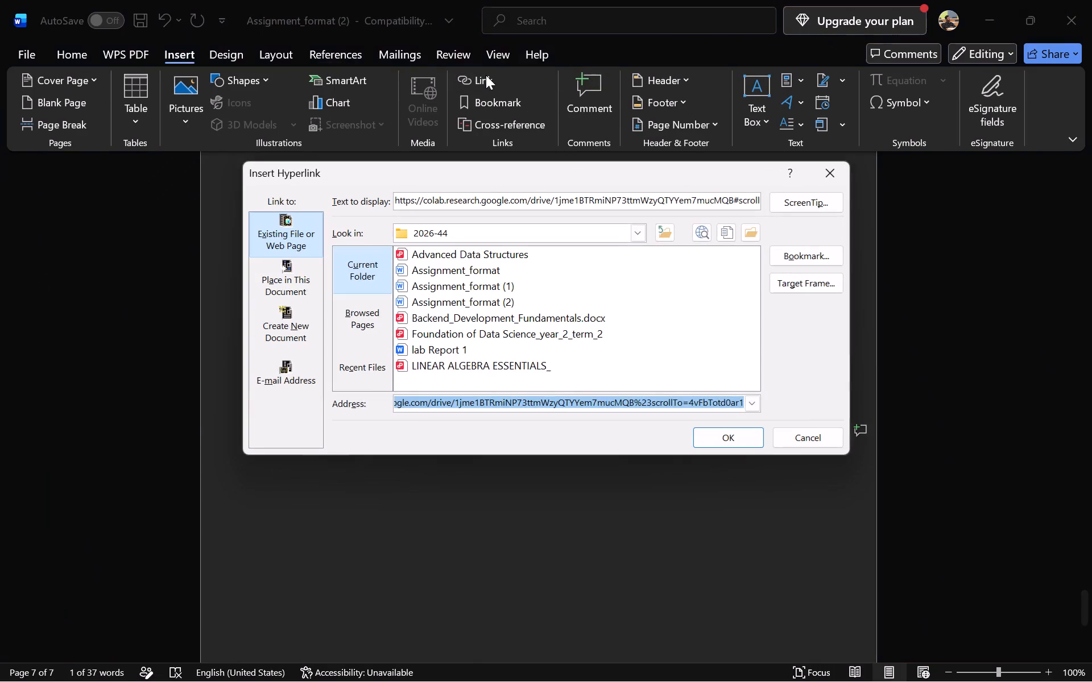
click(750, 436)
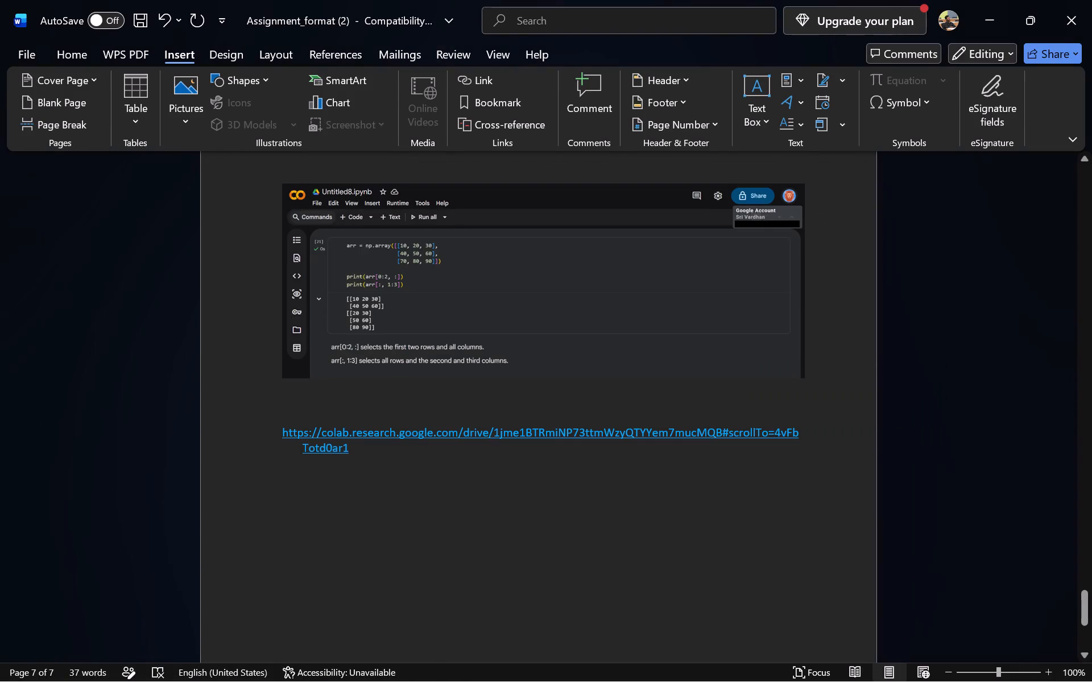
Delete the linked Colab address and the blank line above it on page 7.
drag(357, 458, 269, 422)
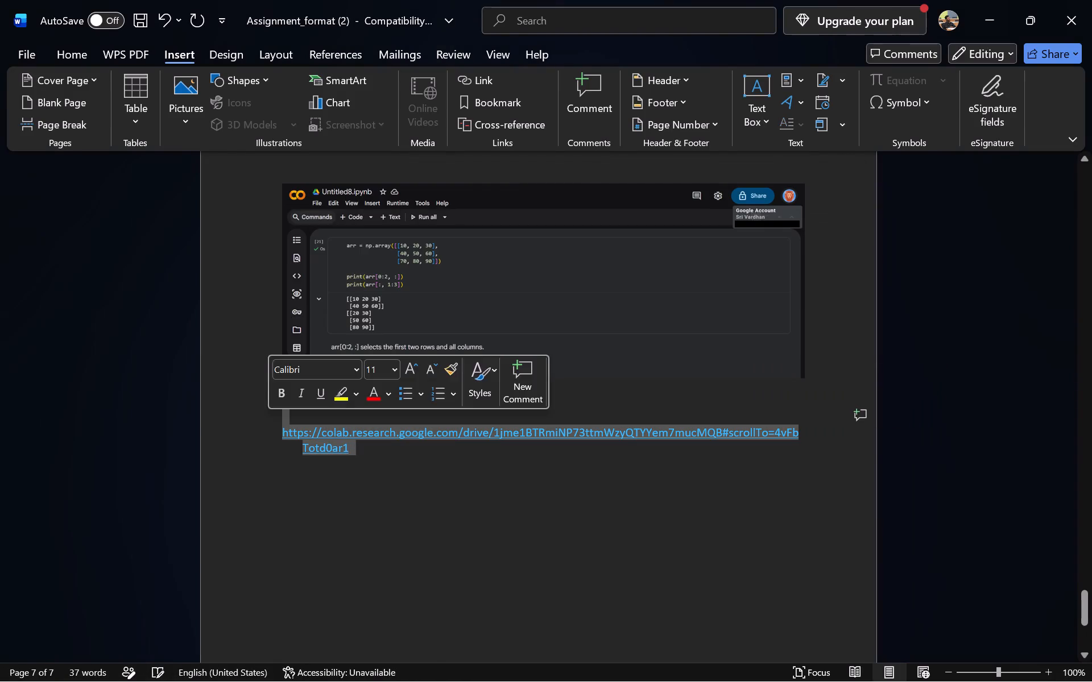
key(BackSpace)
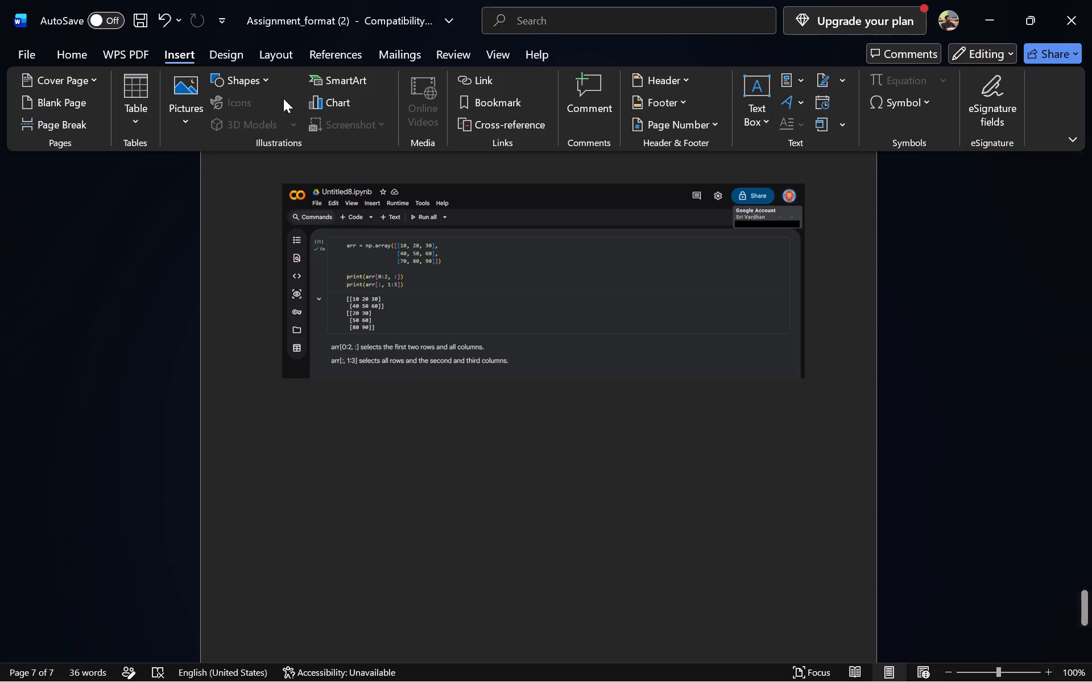
Insert a hyperlink below the last screenshot on page 7, using the copied Colab notebook address as its target and display text.
click(485, 85)
double_click(421, 406)
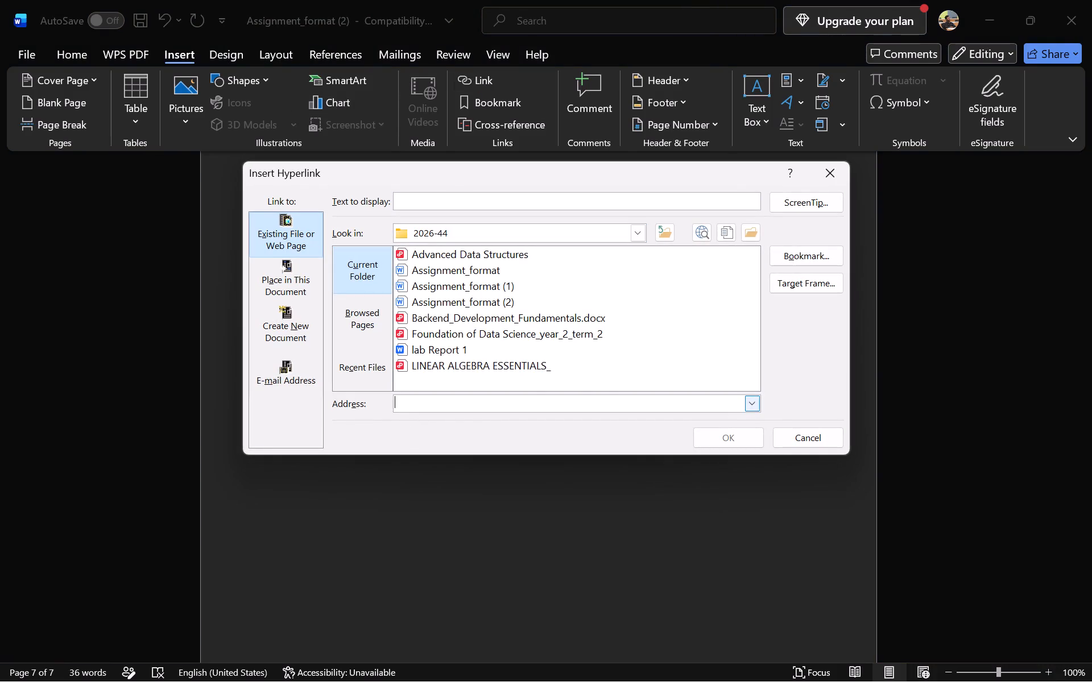
key(ctrl+v)
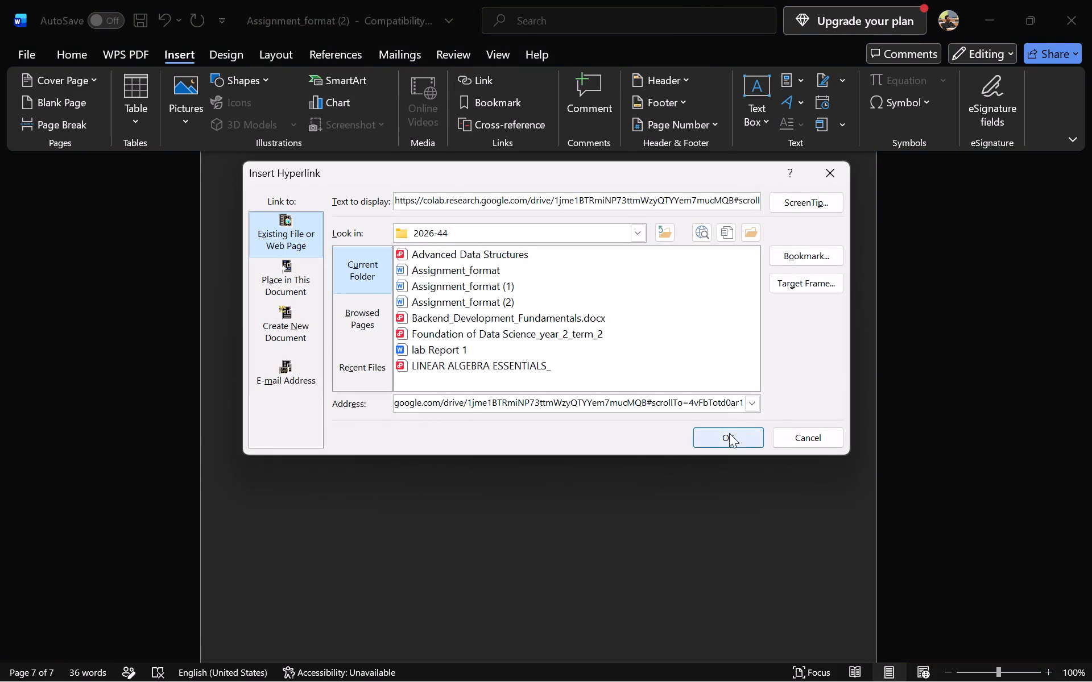
click(729, 433)
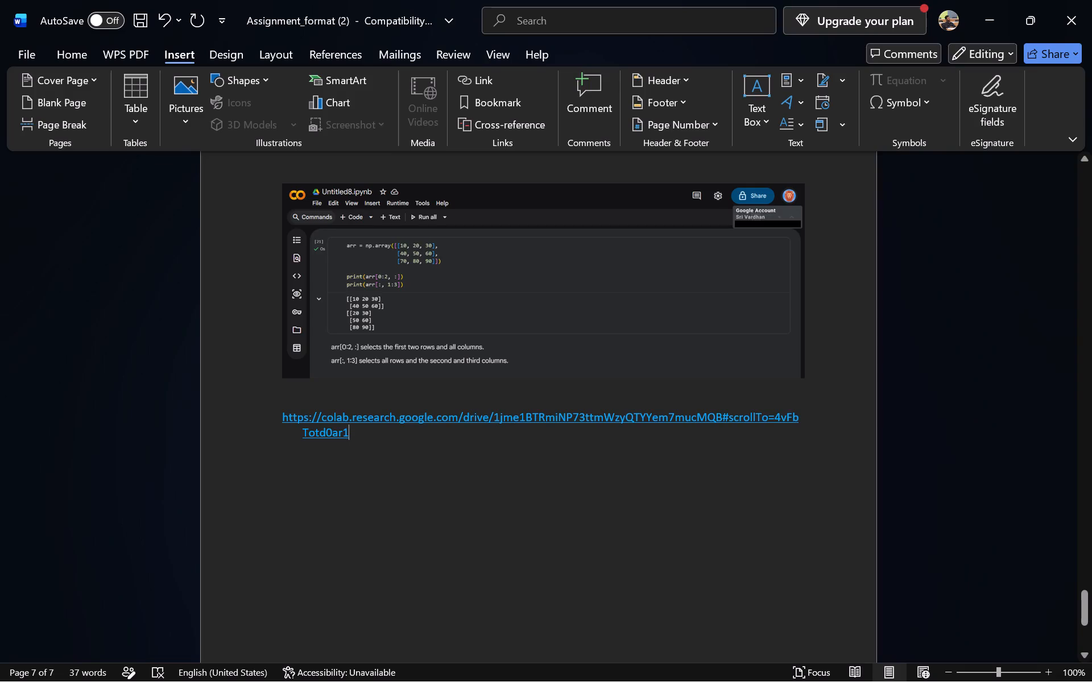
Send the completed lab report to print as a PDF file.
scroll(528, 489, up, 2)
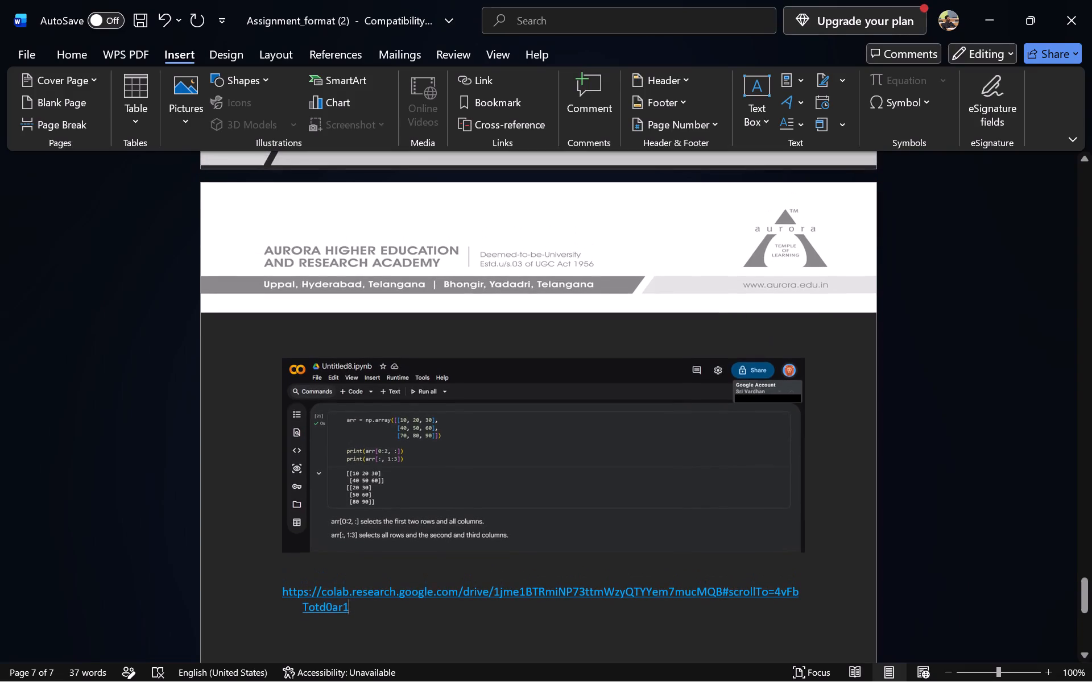
scroll(528, 489, up, 16)
scroll(528, 489, up, 6)
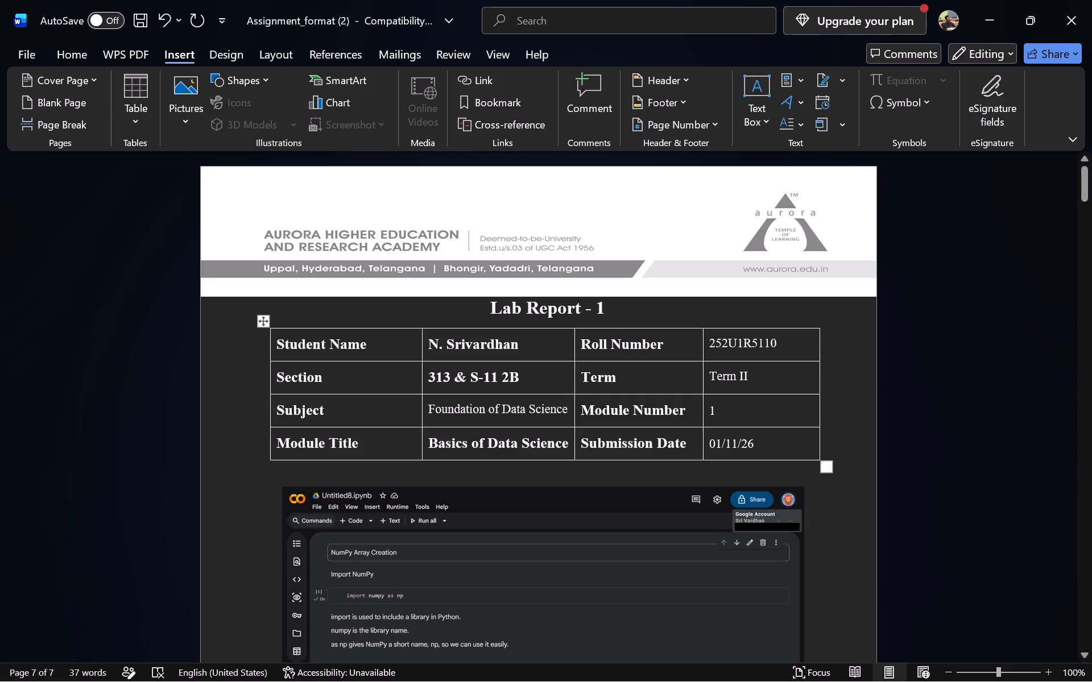
key(ctrl+p)
click(201, 109)
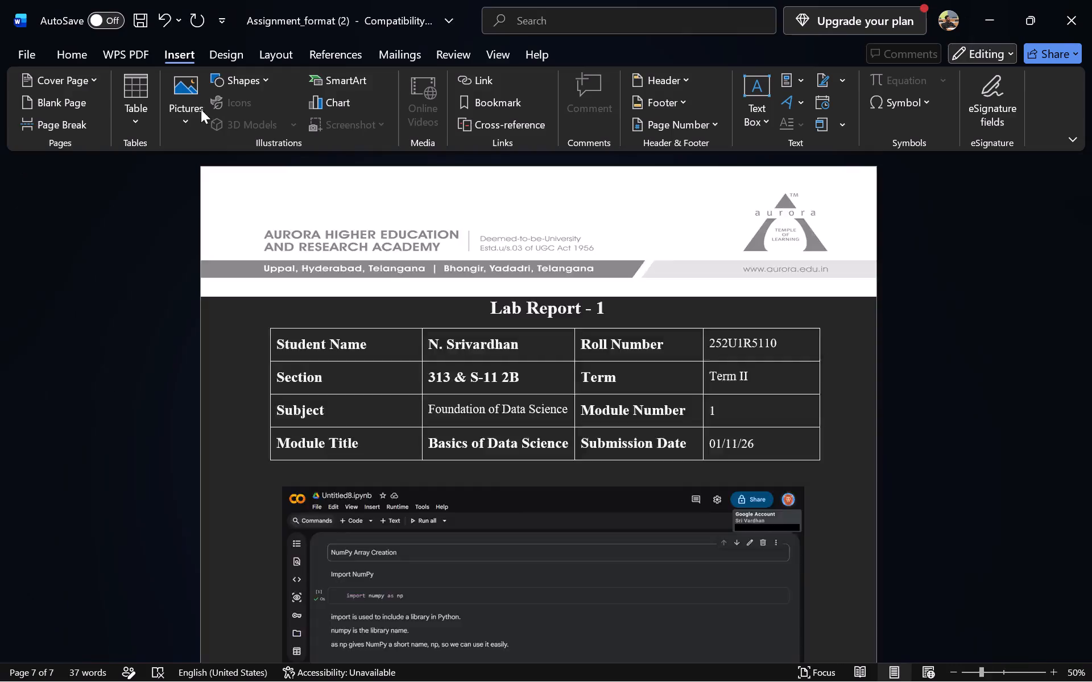
Save the print output as a PDF document named Data science lab 1 in the Data science folder.
scroll(82, 164, up, 15)
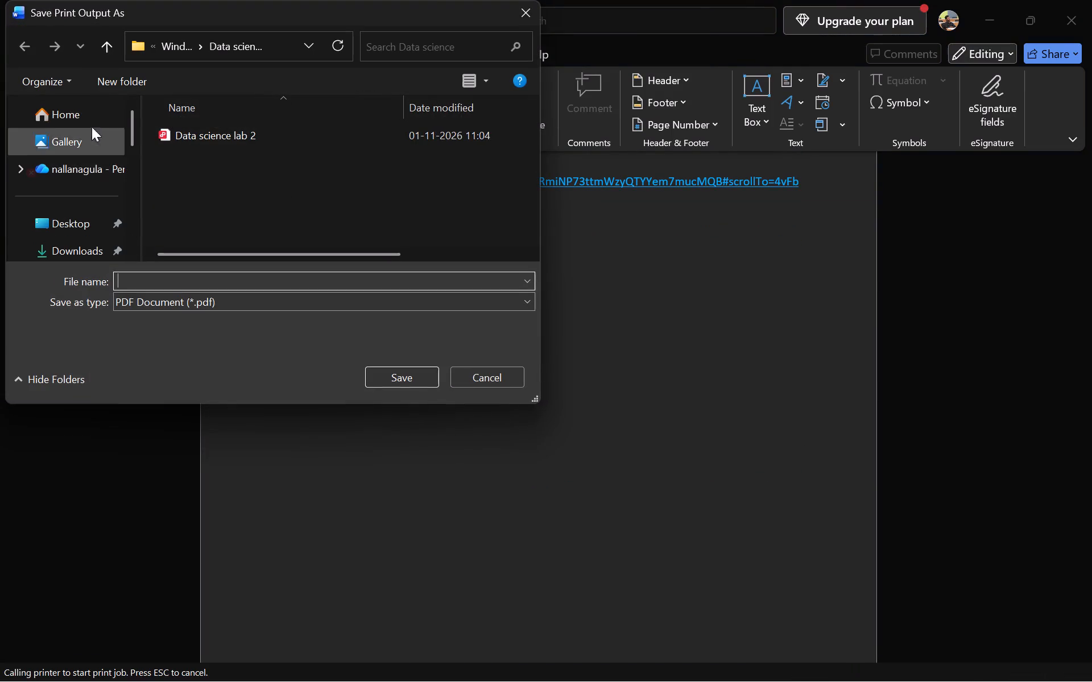
click(85, 139)
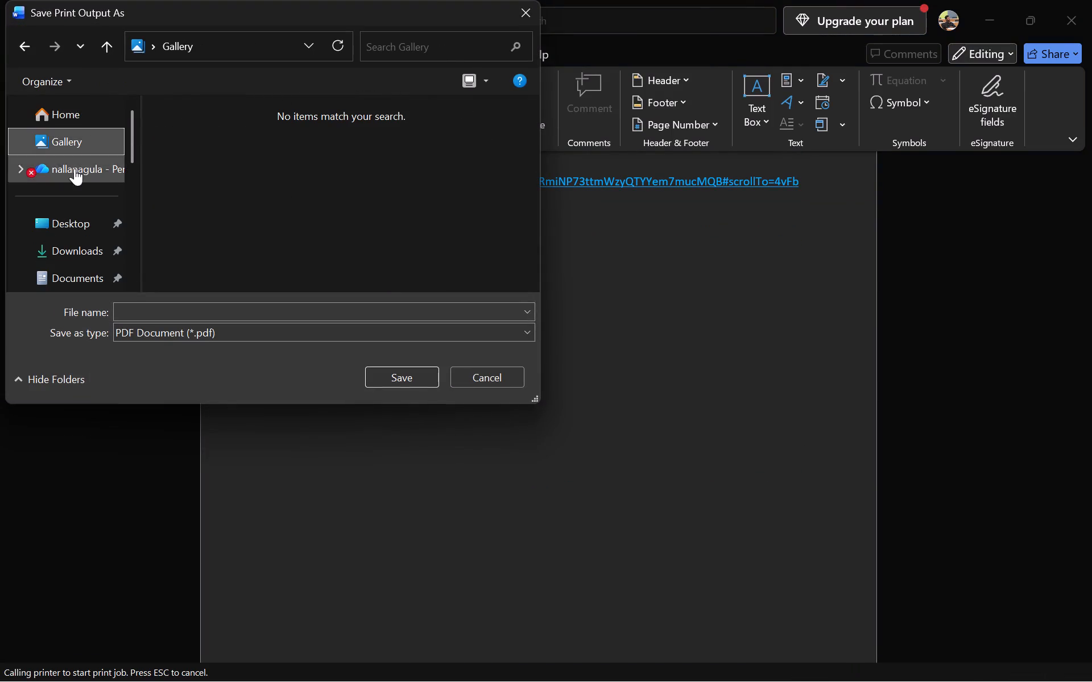
scroll(71, 228, down, 3)
click(81, 218)
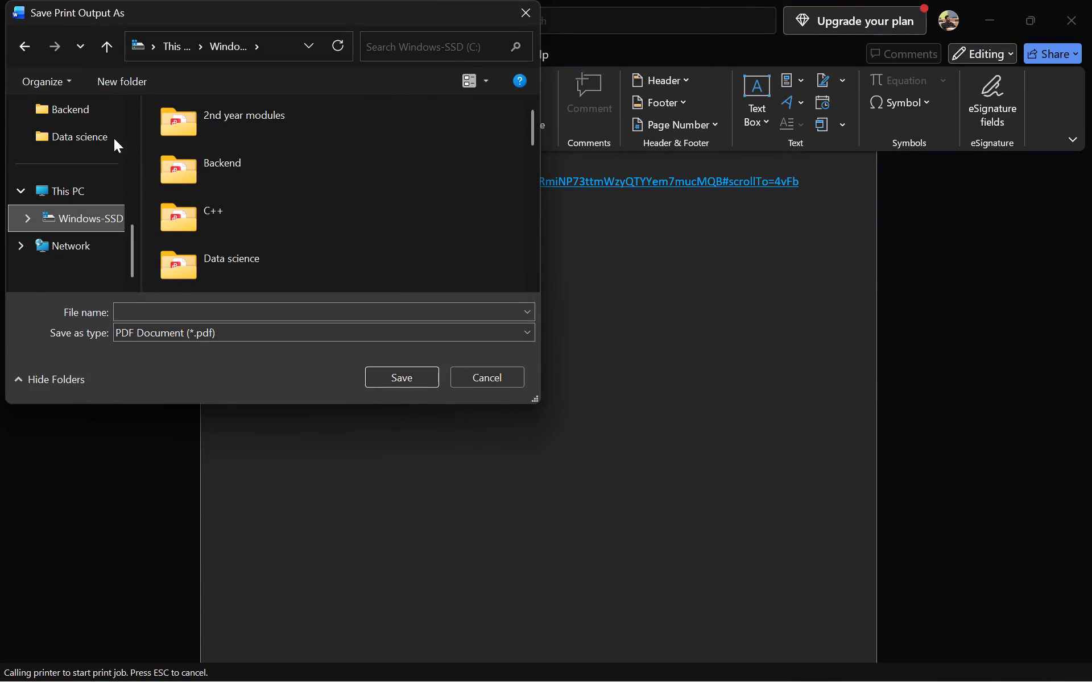
double_click(114, 138)
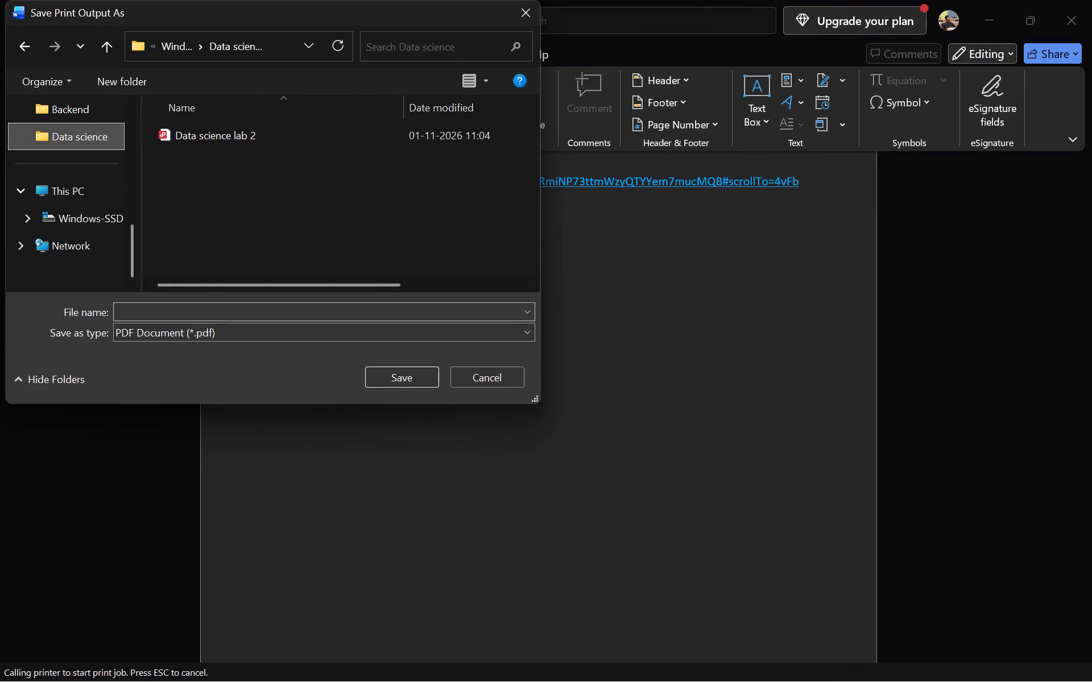
click(193, 317)
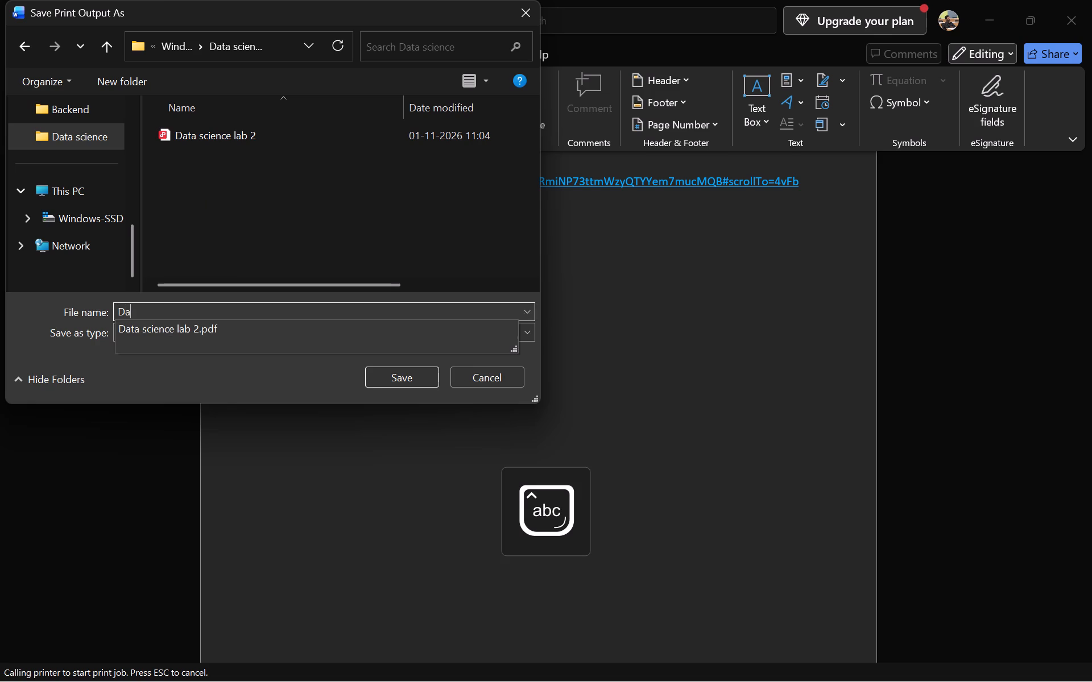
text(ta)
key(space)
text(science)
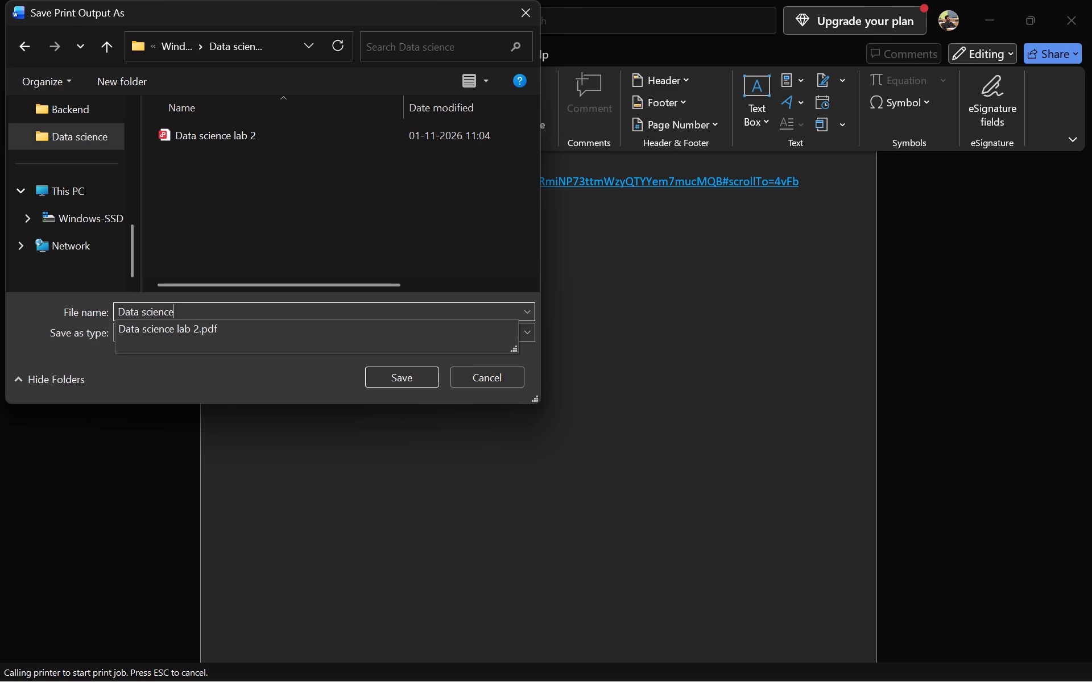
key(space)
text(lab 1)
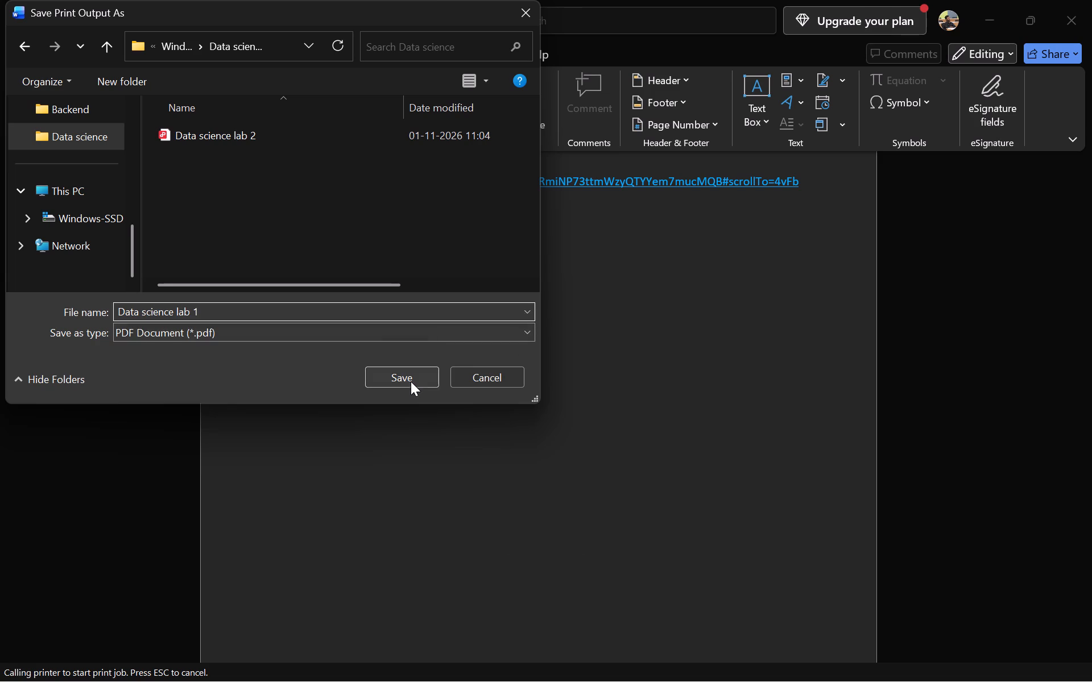
click(411, 382)
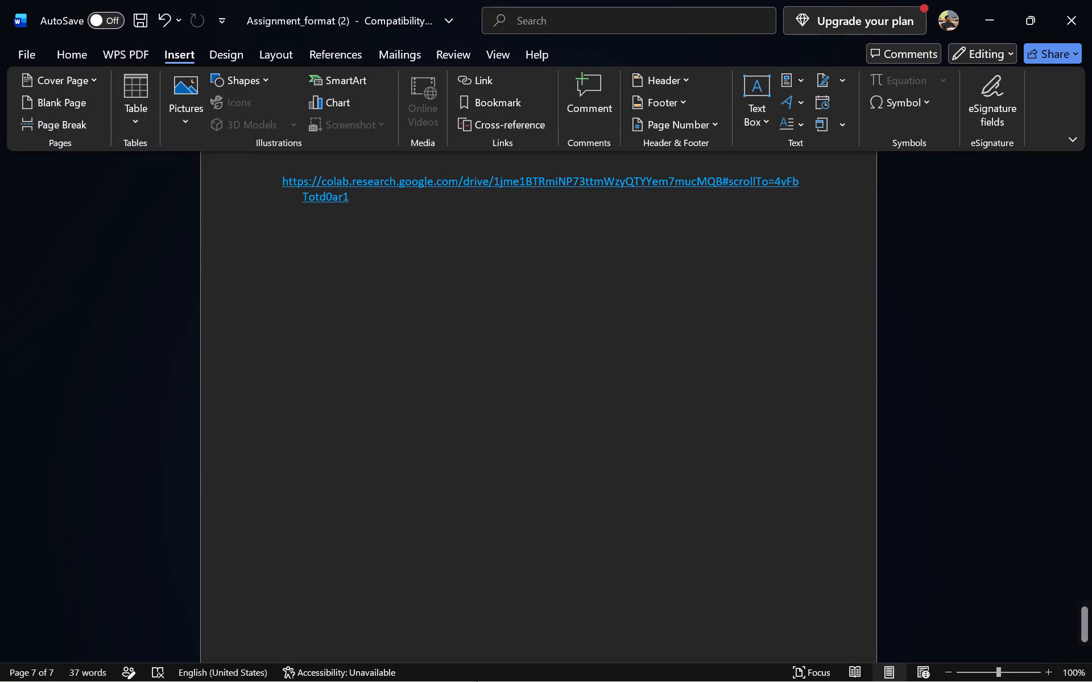
Switch to File Explorer and open Data science lab 1 from the Data science folder.
click(369, 618)
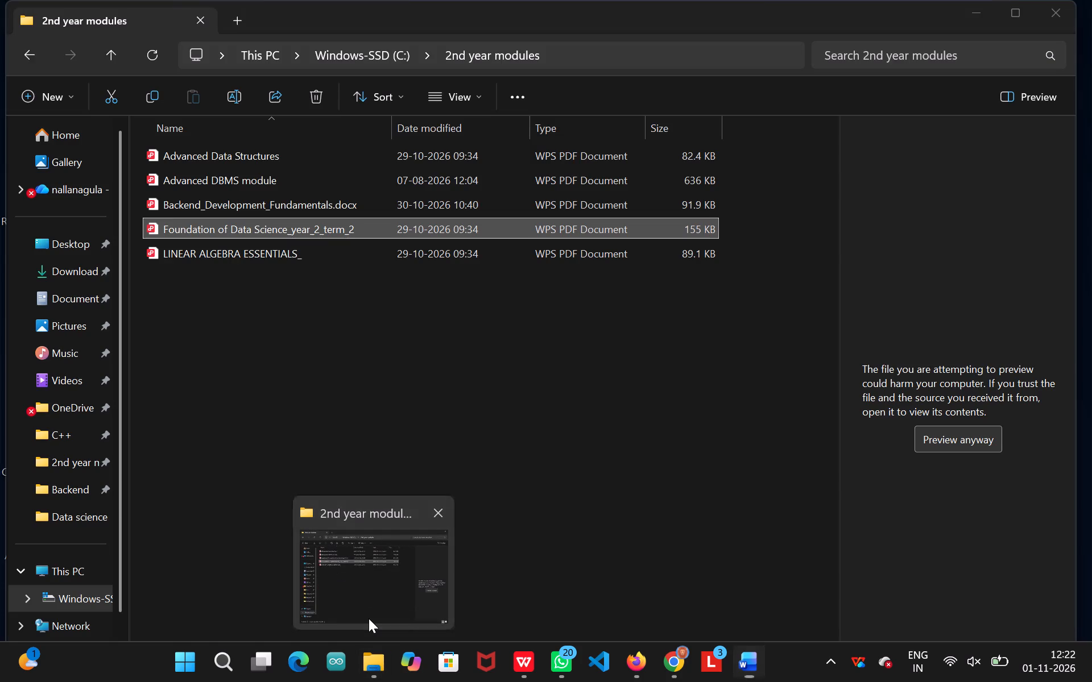
click(81, 513)
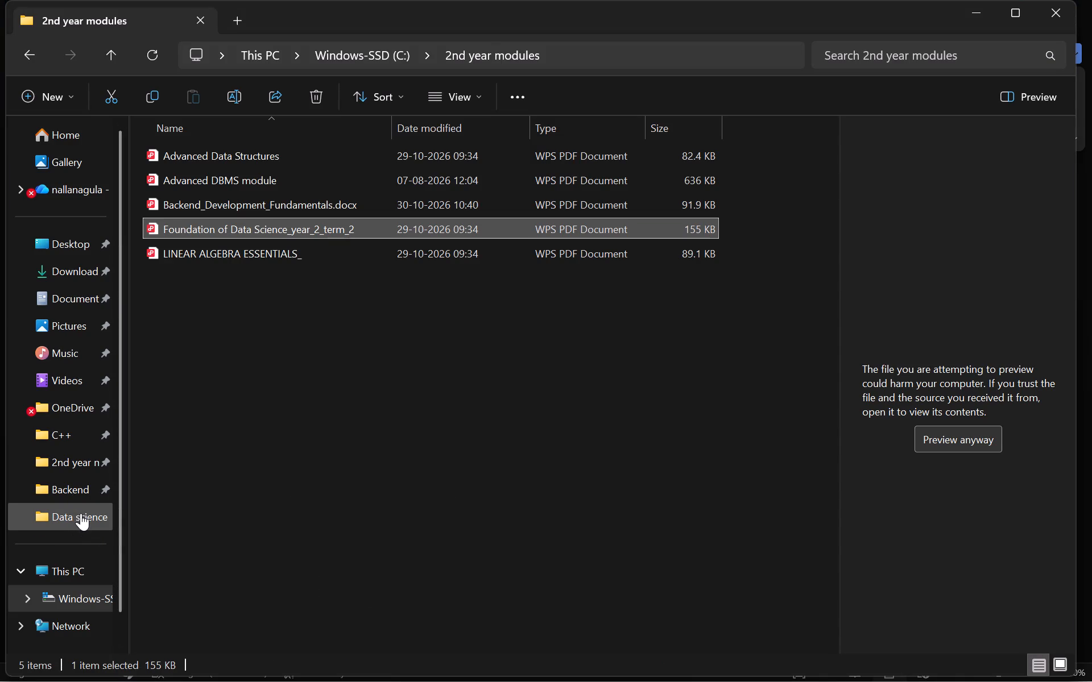
double_click(304, 155)
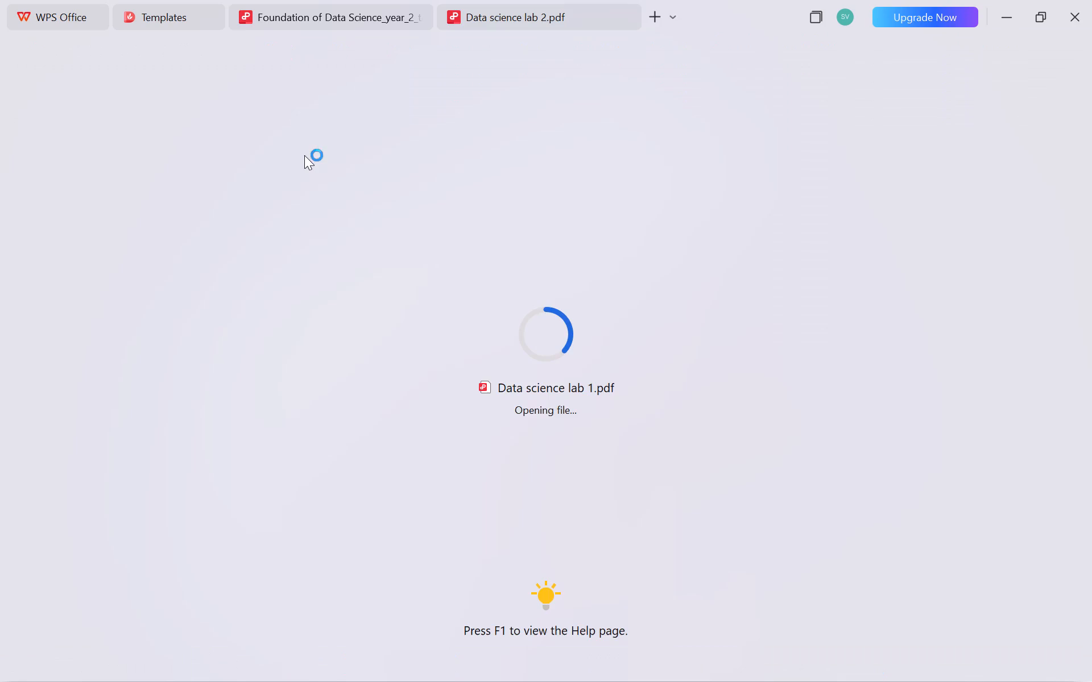
Review the exported PDF from the details table on page 1 through the Colab screenshots to the notebook link on page 7.
scroll(616, 349, down, 1)
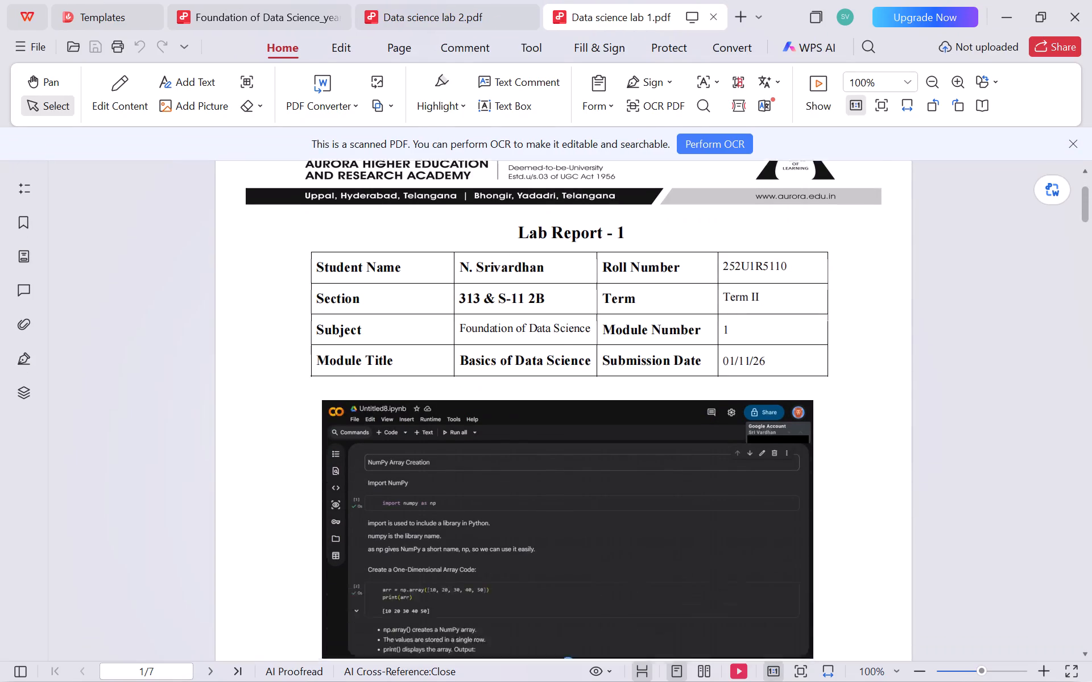
scroll(616, 349, down, 1)
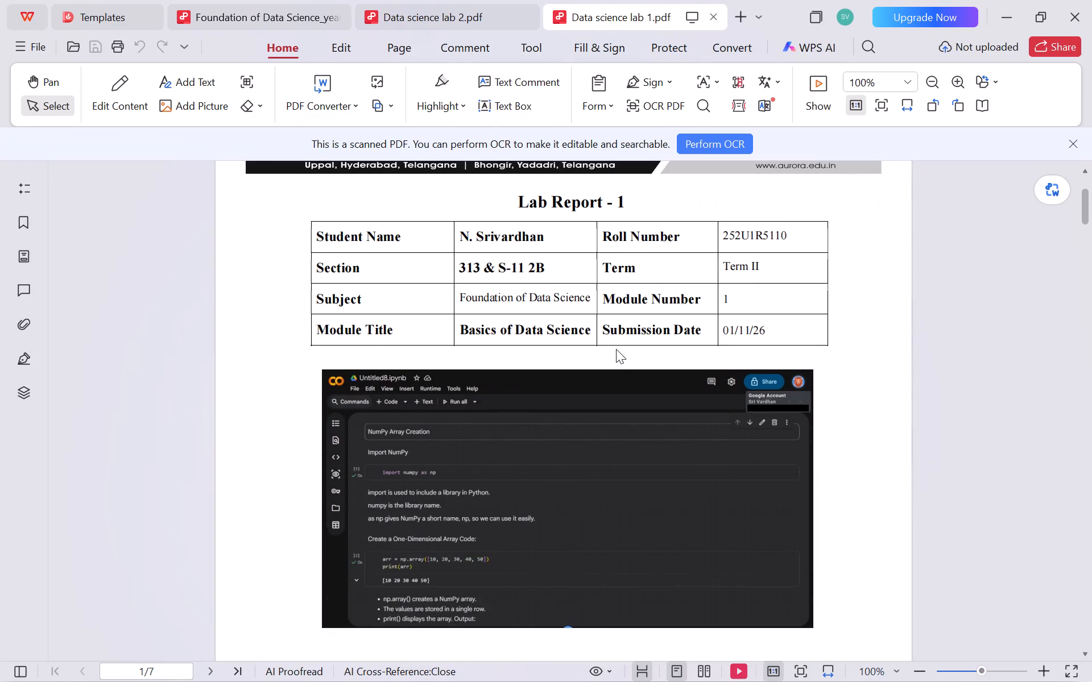
scroll(616, 349, down, 1)
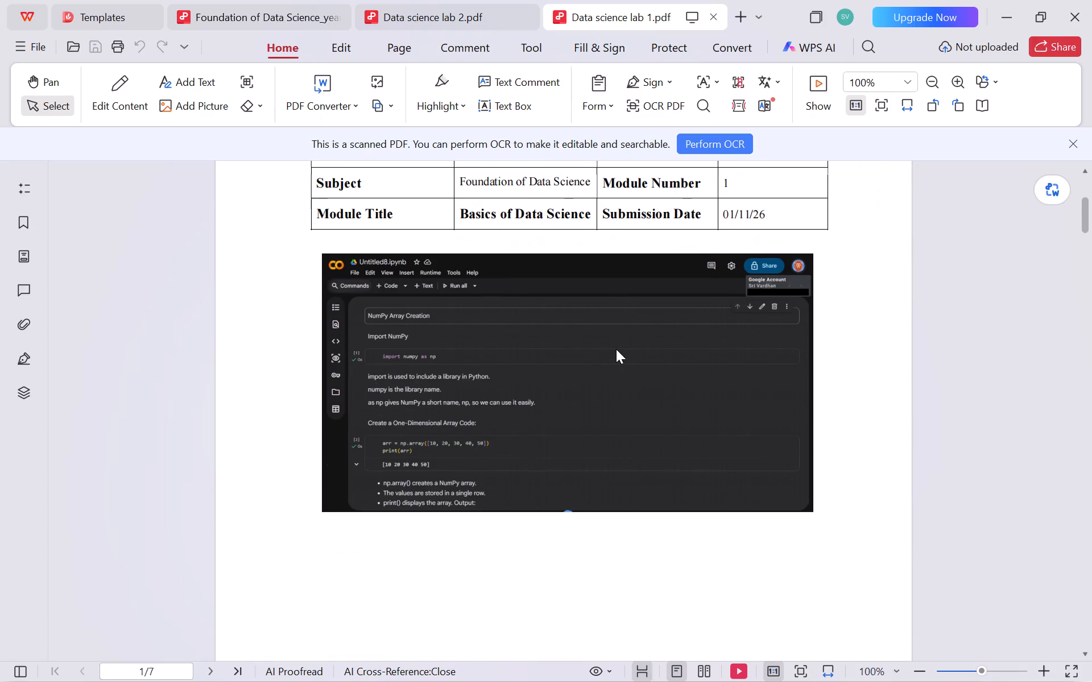
scroll(616, 349, up, 1)
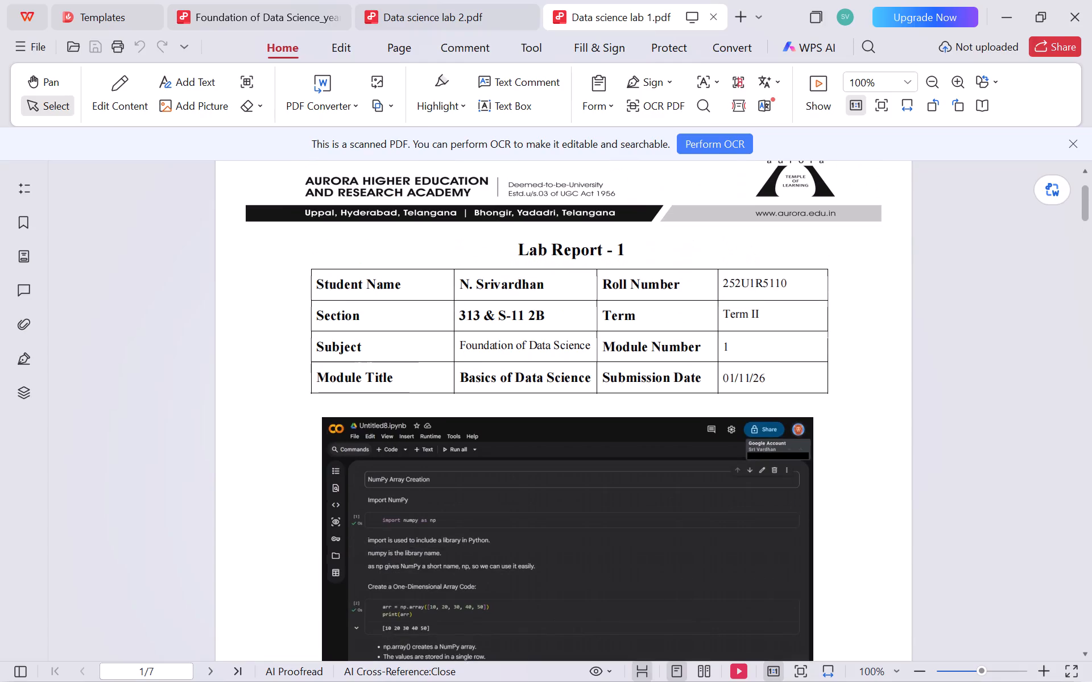
scroll(616, 349, down, 1)
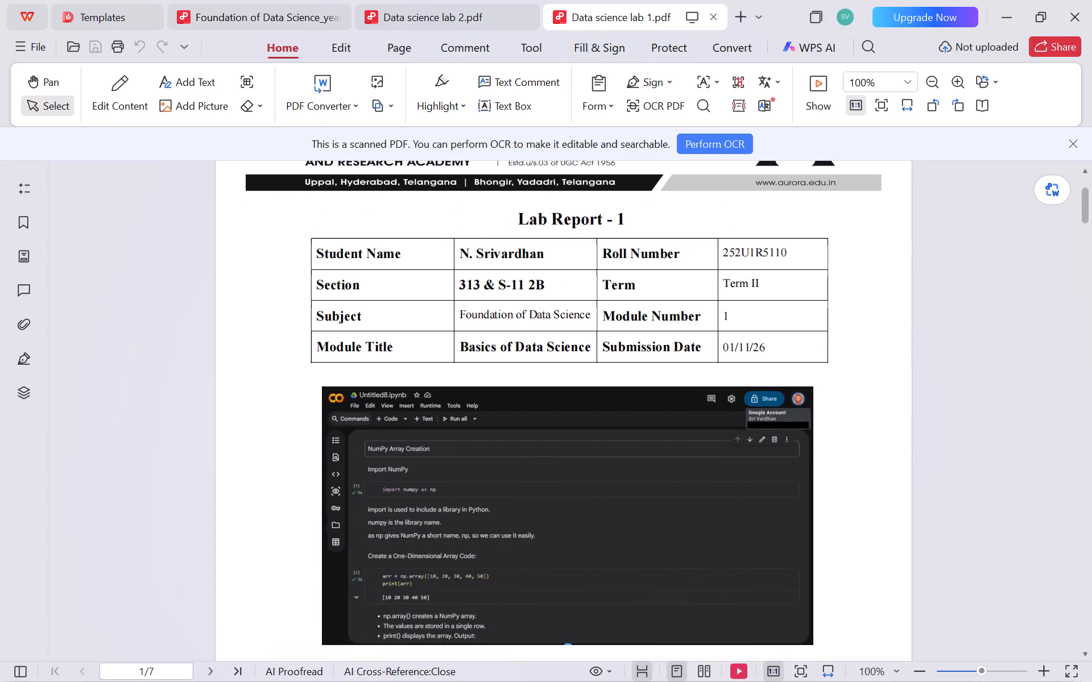
scroll(616, 349, down, 2)
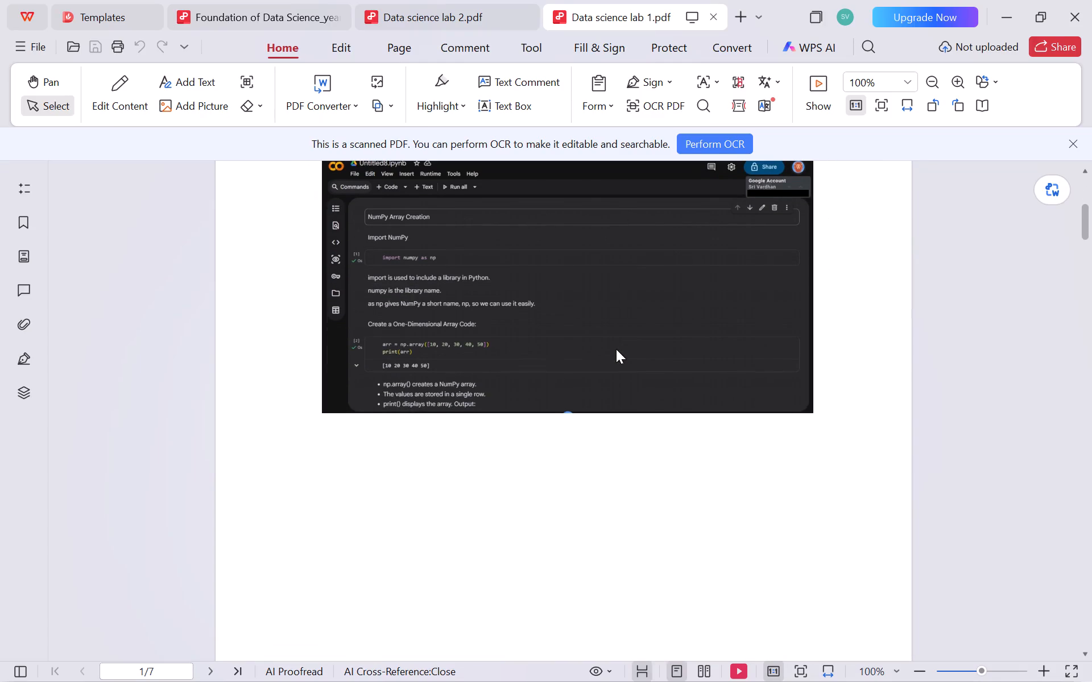
scroll(616, 349, up, 2)
scroll(616, 349, down, 1)
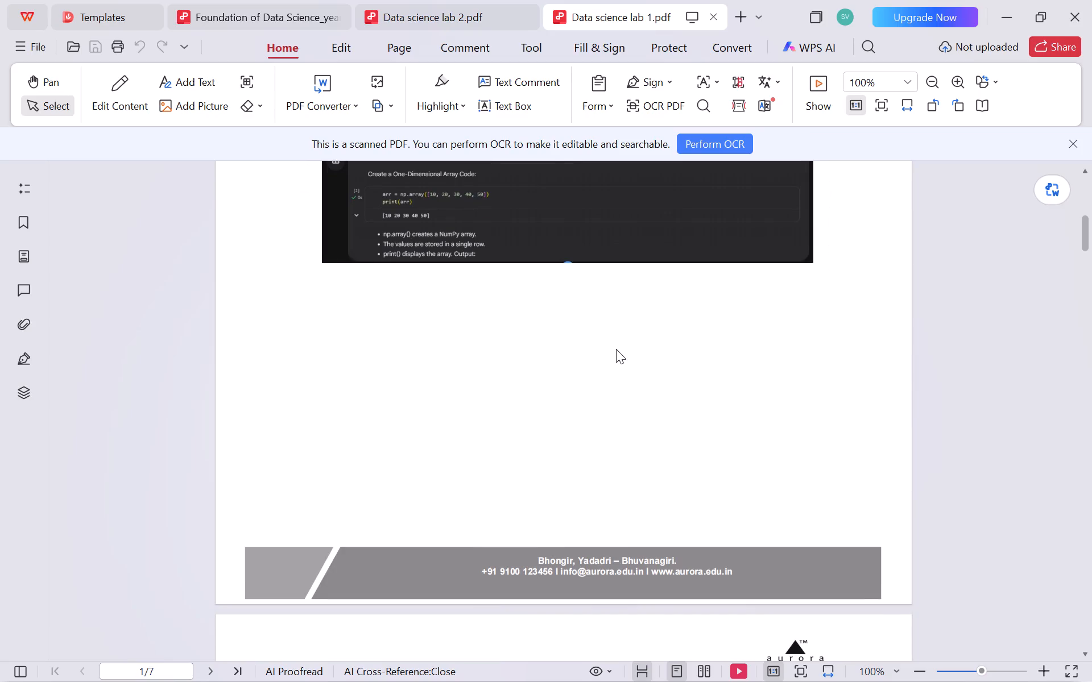
scroll(616, 349, up, 1)
scroll(616, 349, down, 3)
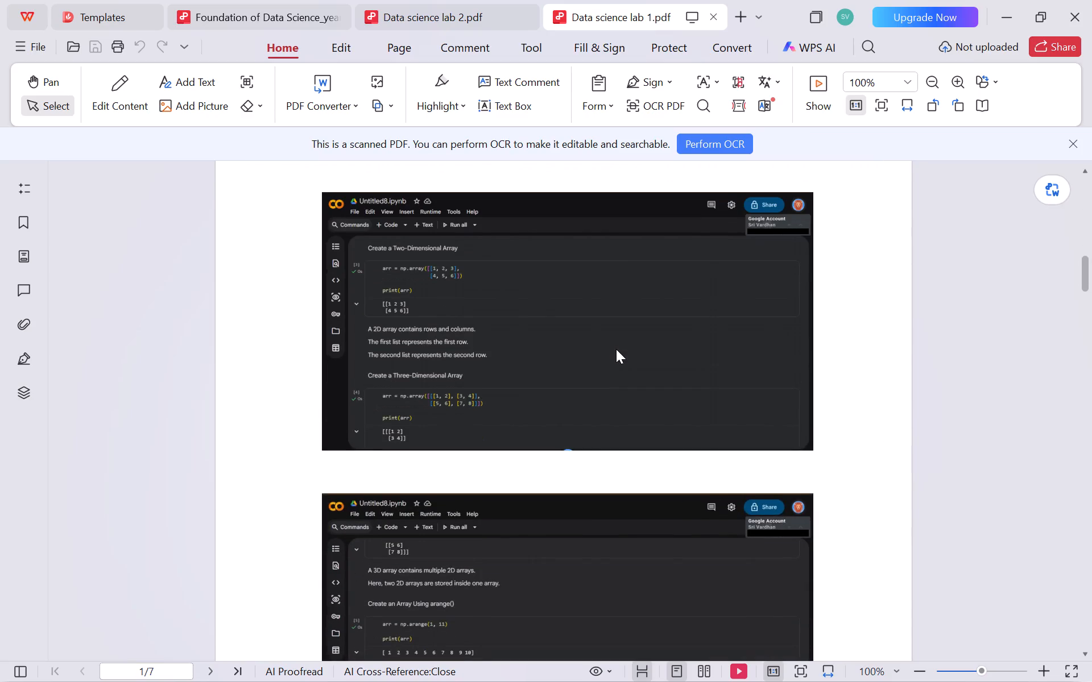
scroll(616, 349, down, 4)
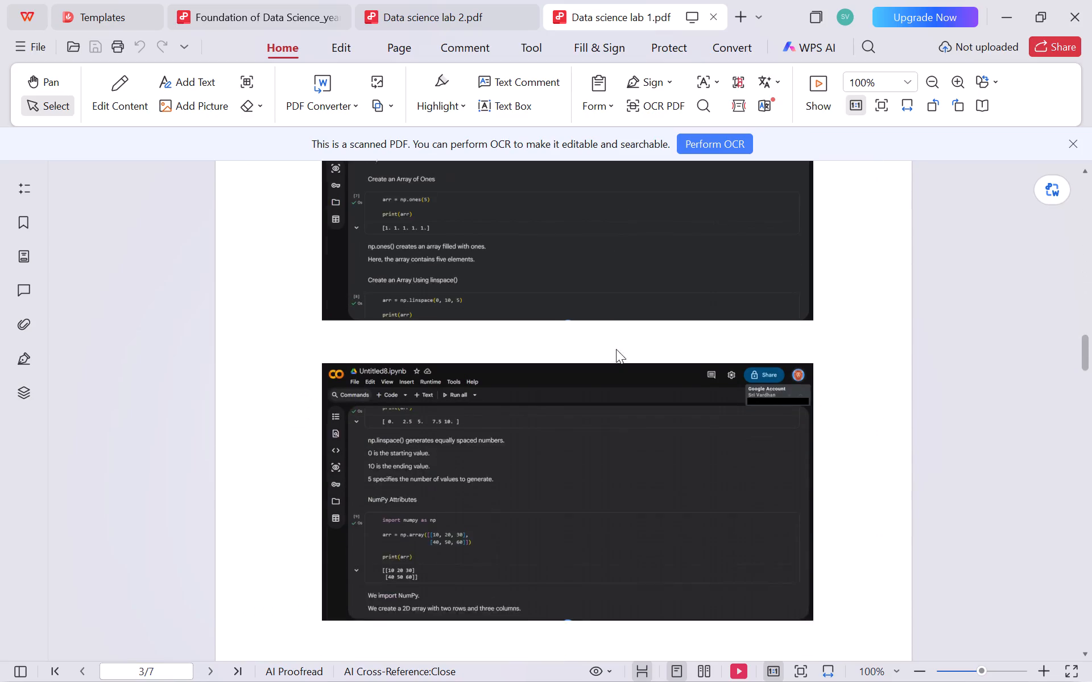
scroll(616, 349, down, 4)
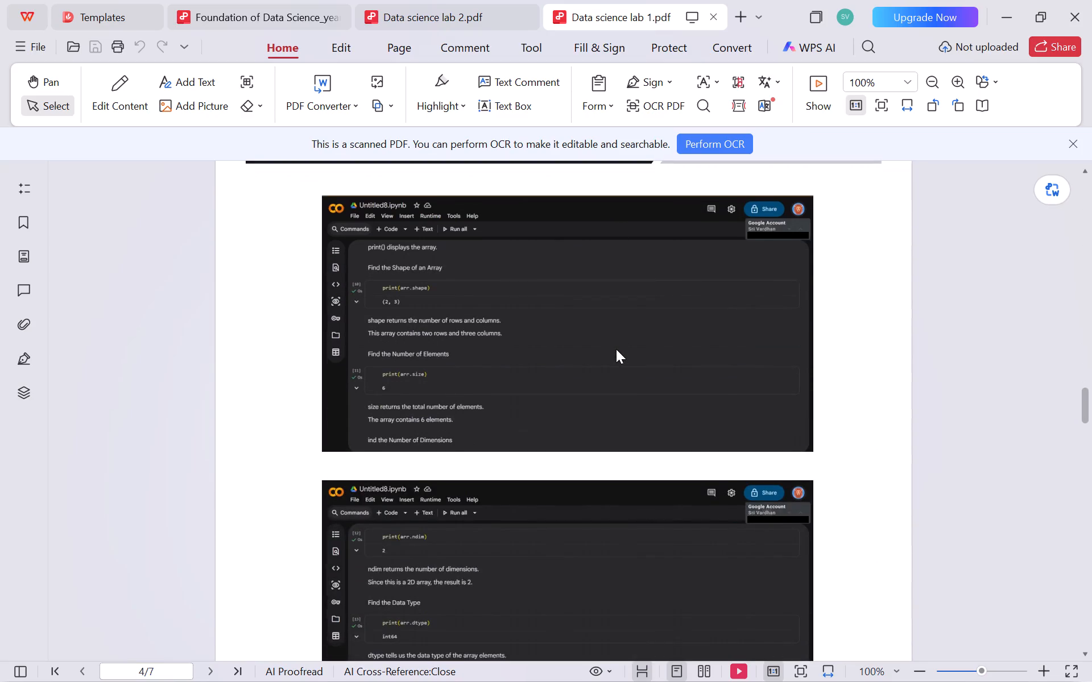
scroll(616, 349, down, 3)
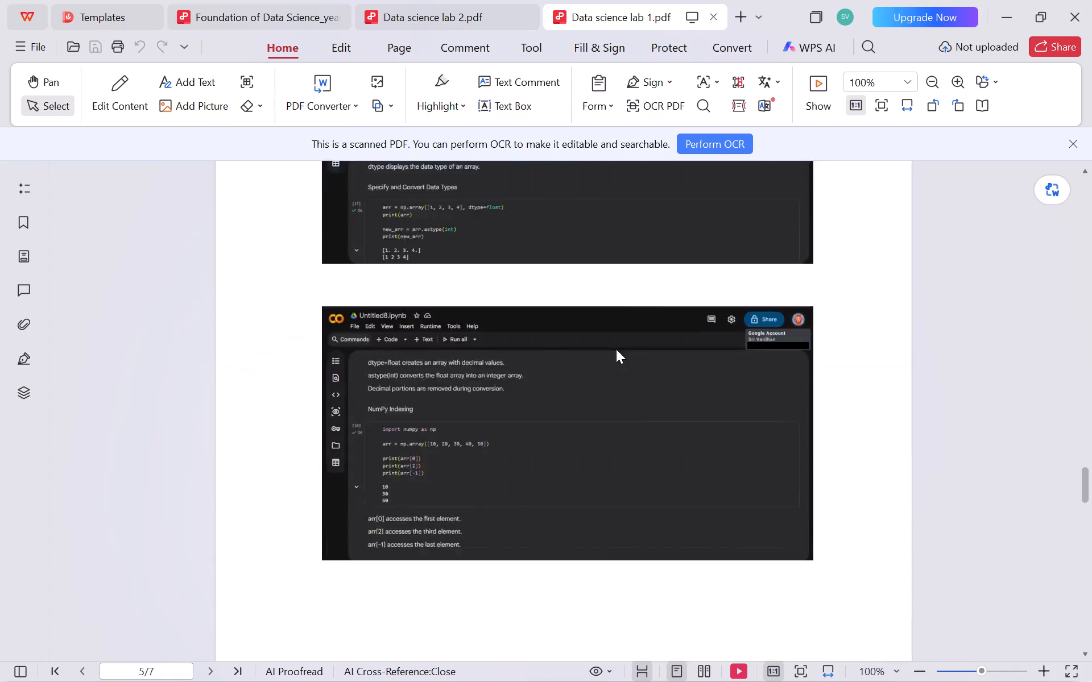
scroll(616, 349, down, 4)
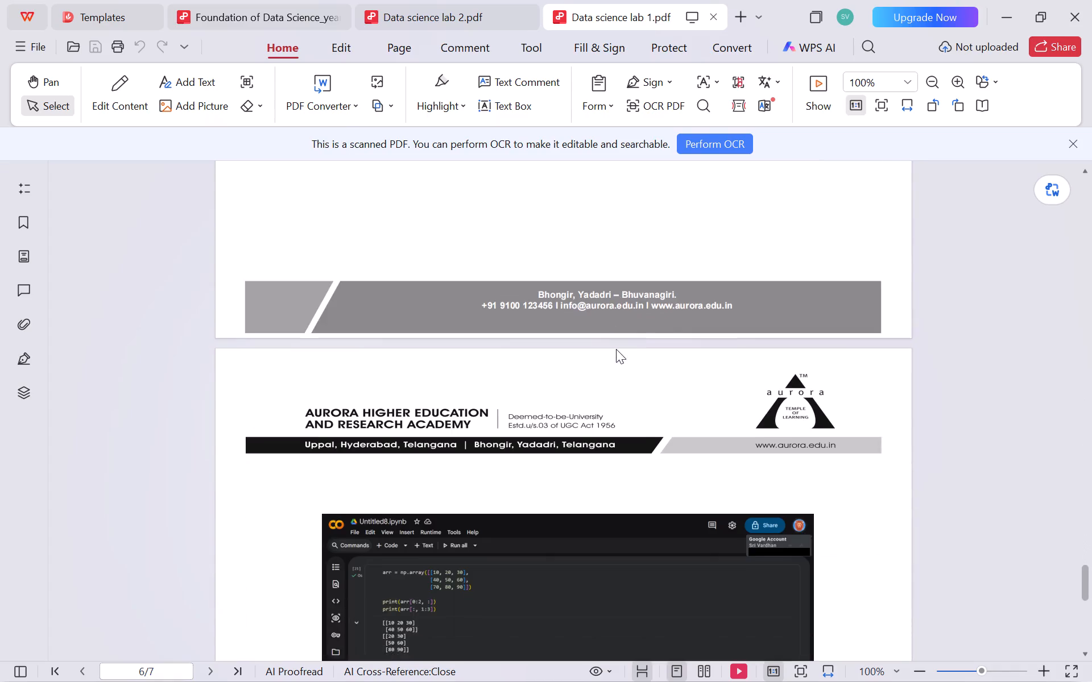
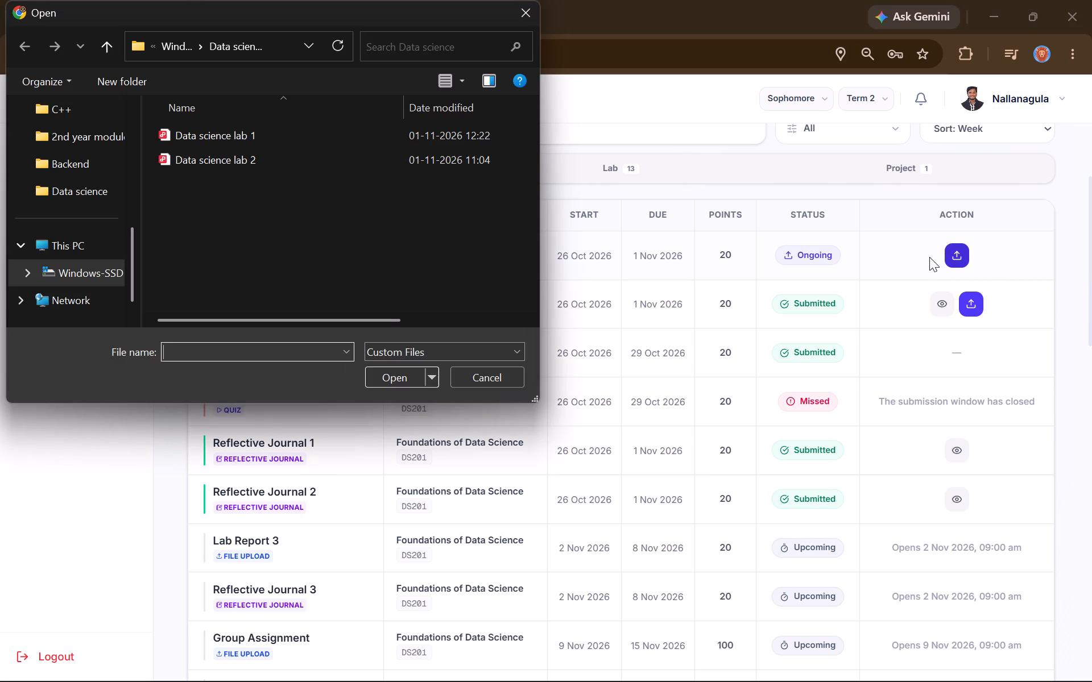
Choose the Data science lab 1 PDF as the file submission for Lab Report 1 in Foundations of Data Science.
double_click(313, 135)
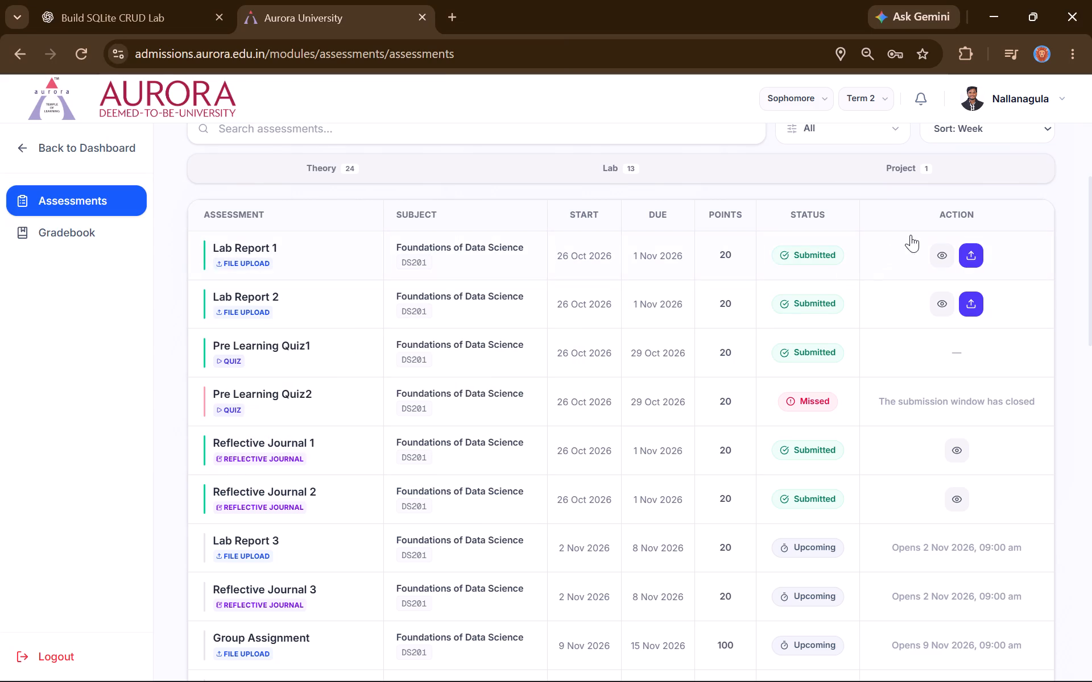
Open the submitted Lab Report 1 file, review it from the details table on page 1 to the notebook link on page 7, and close it.
click(939, 252)
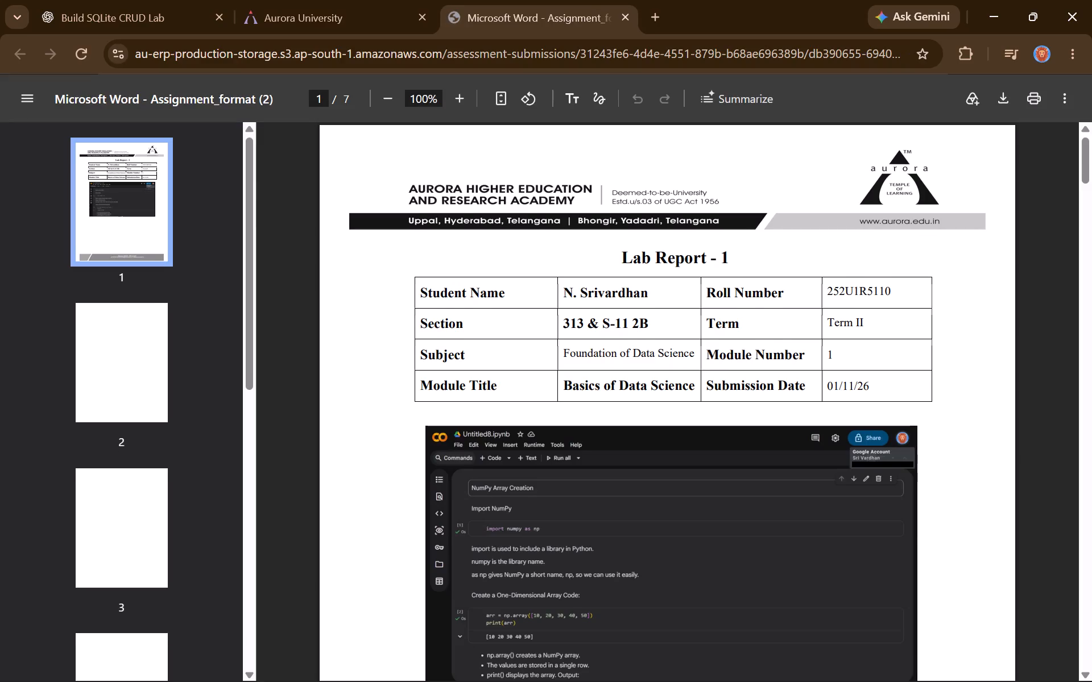
scroll(732, 363, down, 1)
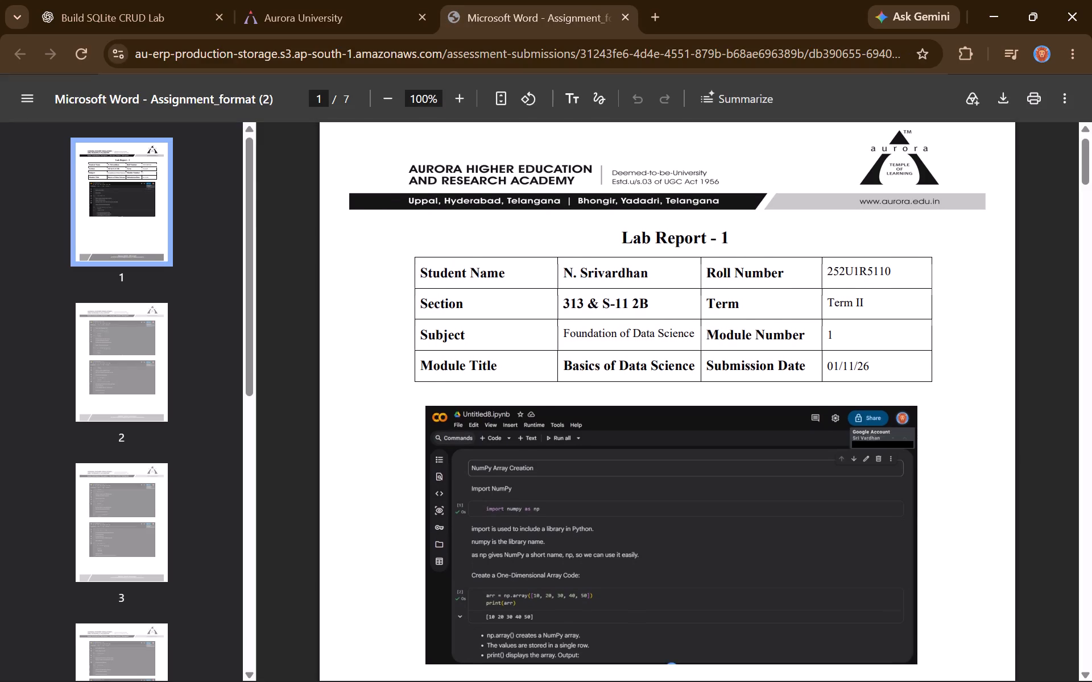
scroll(732, 363, down, 1)
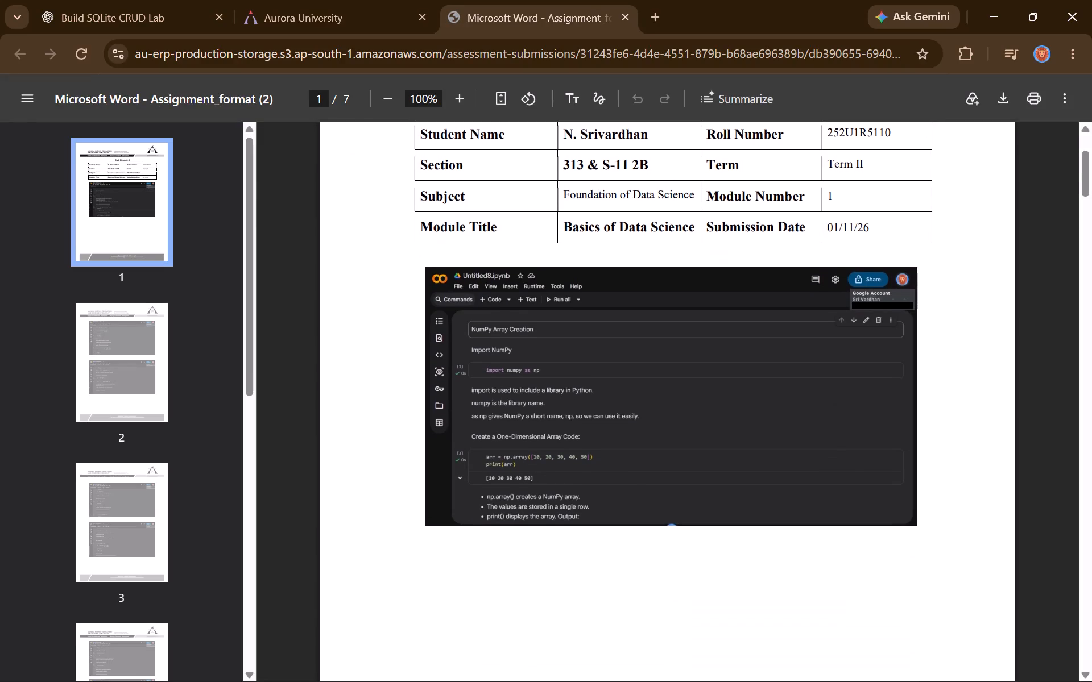
scroll(732, 363, down, 5)
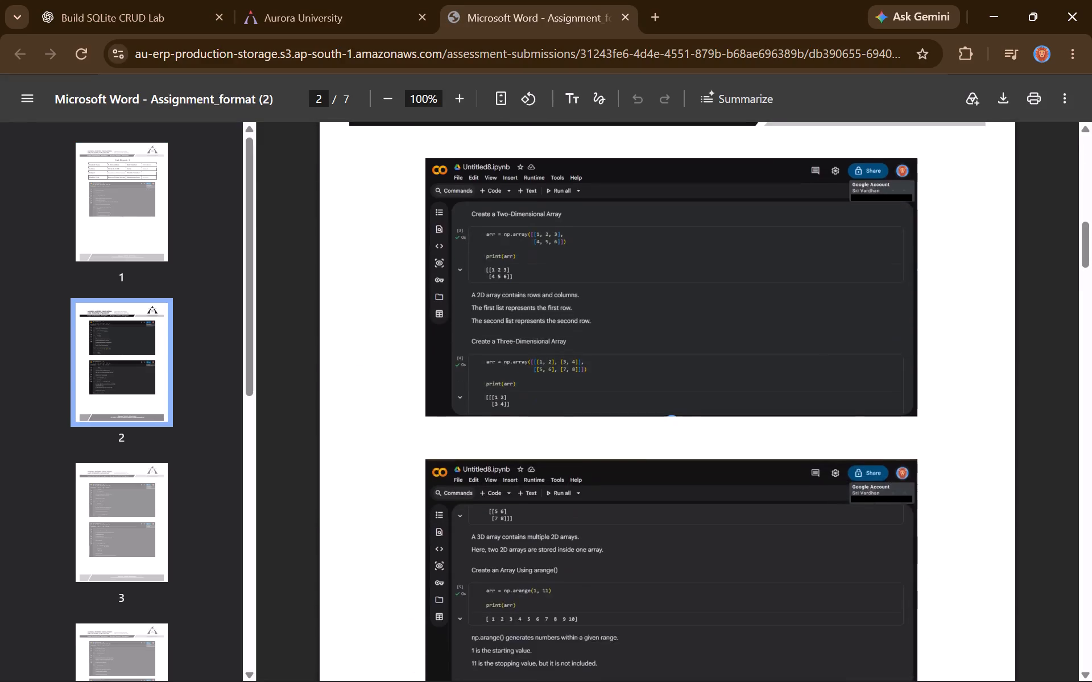
scroll(732, 363, down, 12)
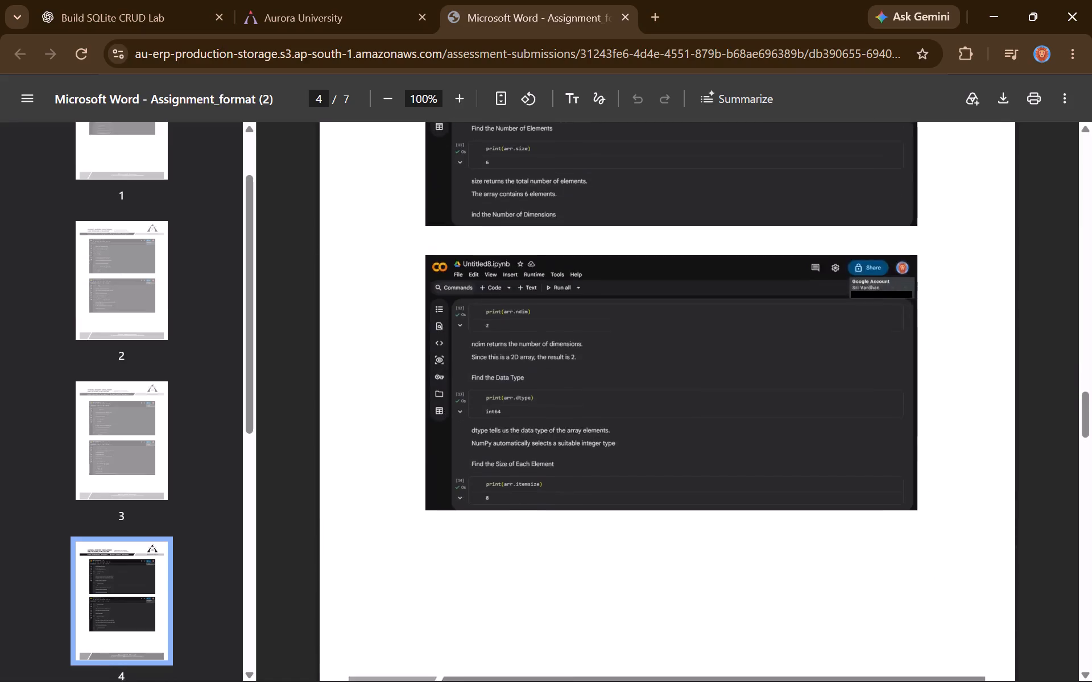
scroll(732, 363, down, 3)
scroll(732, 363, up, 2)
scroll(732, 363, down, 1)
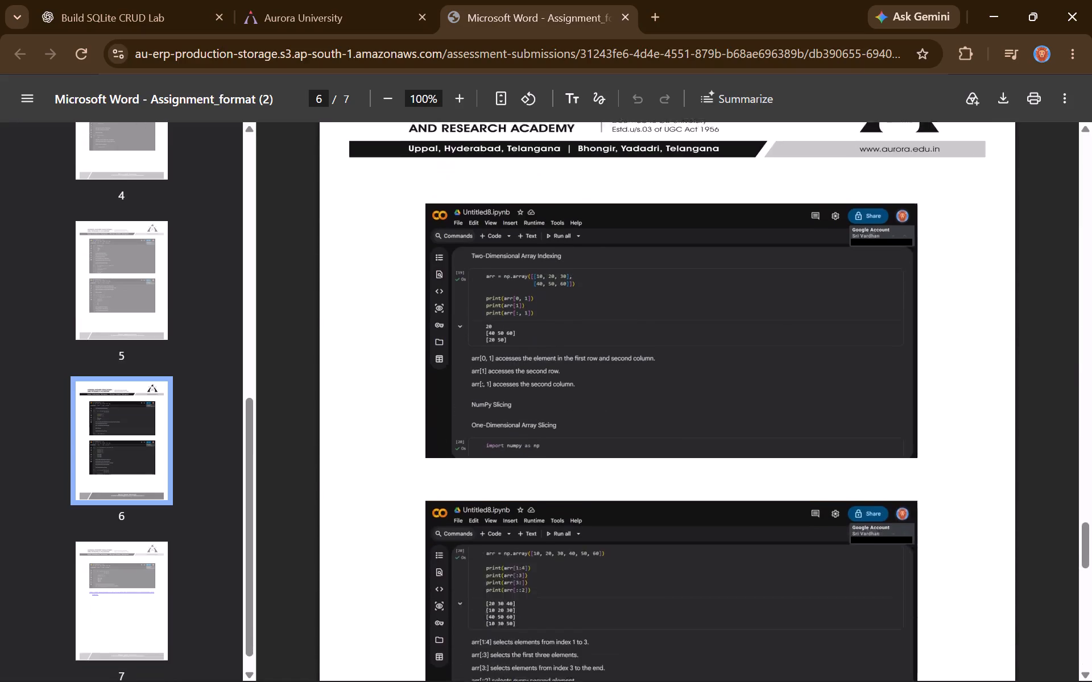
scroll(732, 363, down, 5)
scroll(732, 363, up, 1)
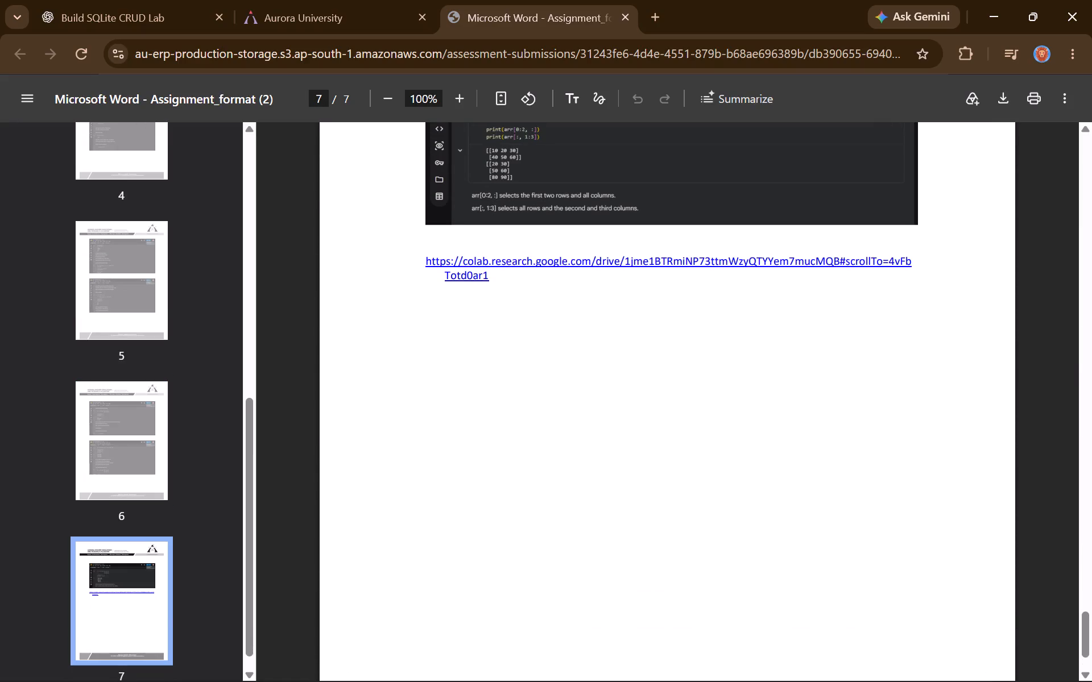
click(623, 19)
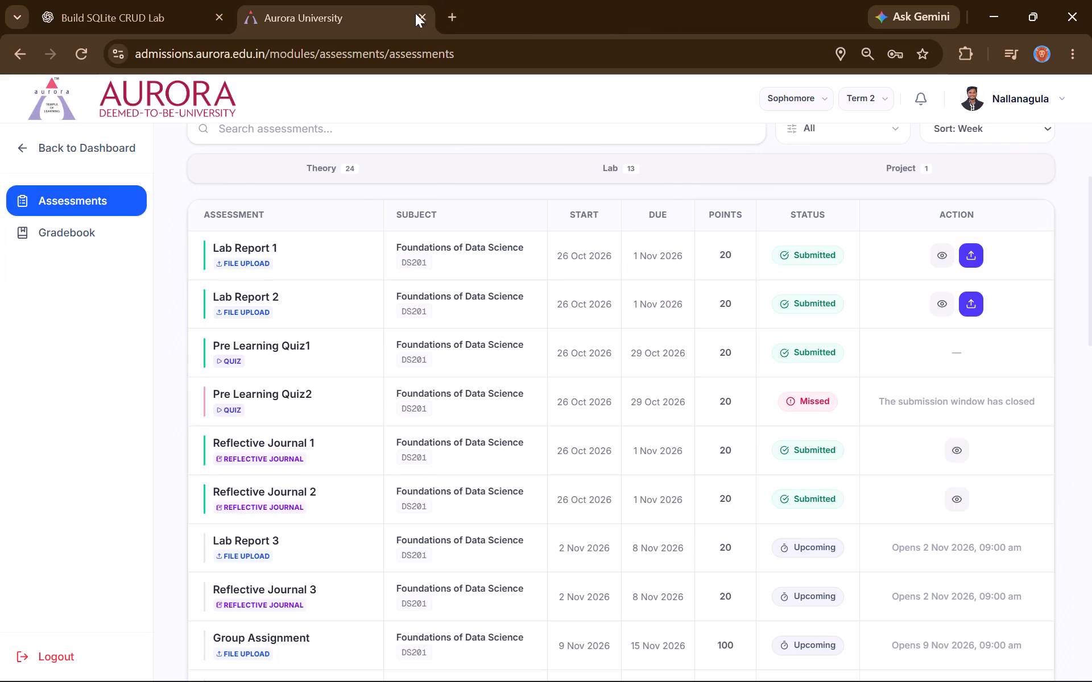
Reload the assessments page and look over the course cards for ongoing and due assessments, including Foundations of Data Science.
click(76, 45)
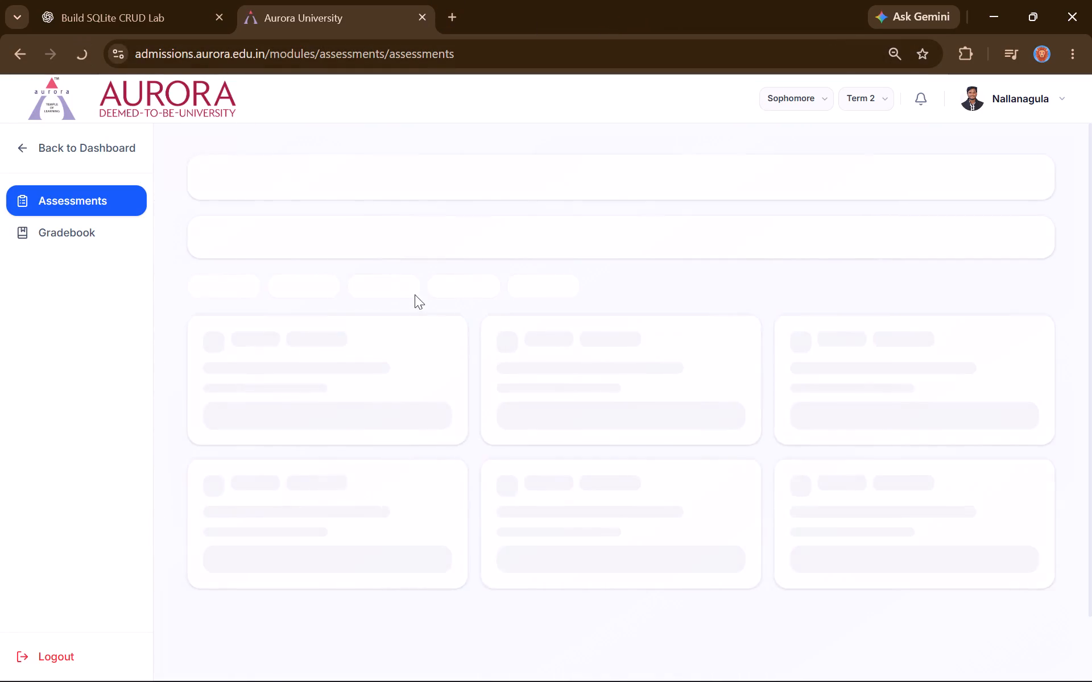
click(204, 249)
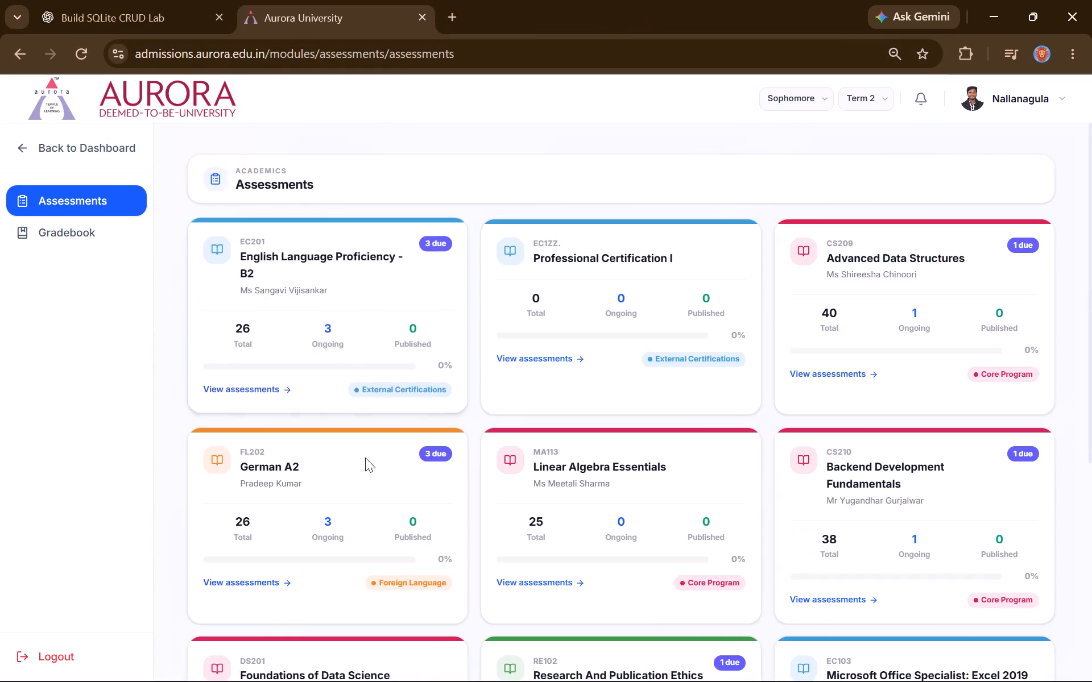
scroll(365, 458, down, 4)
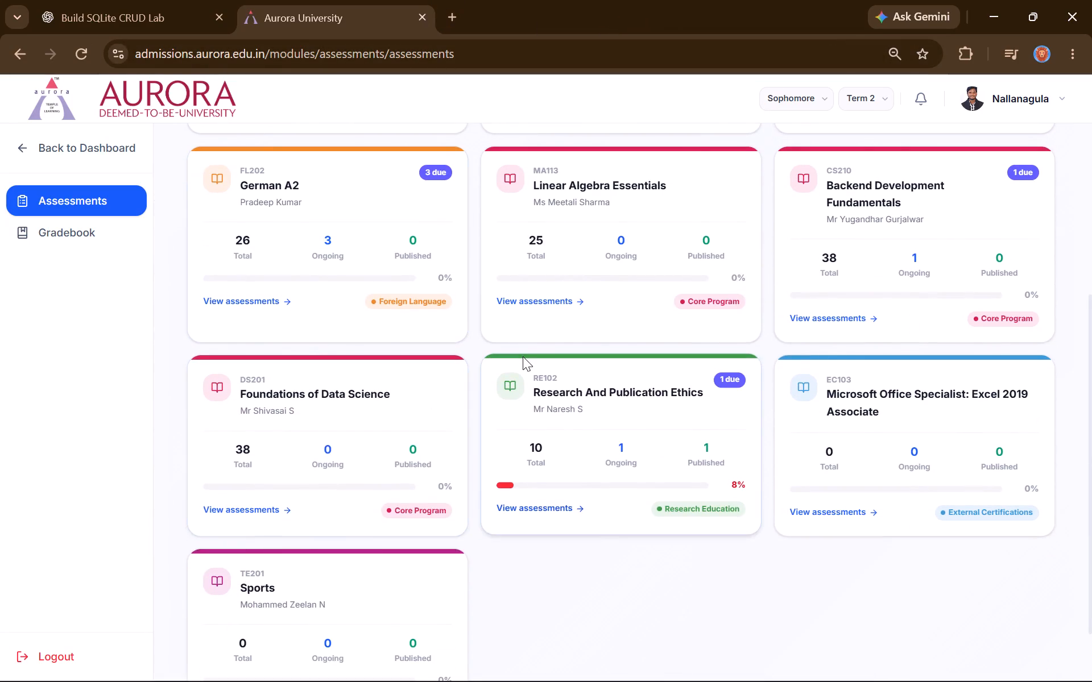
scroll(523, 356, up, 2)
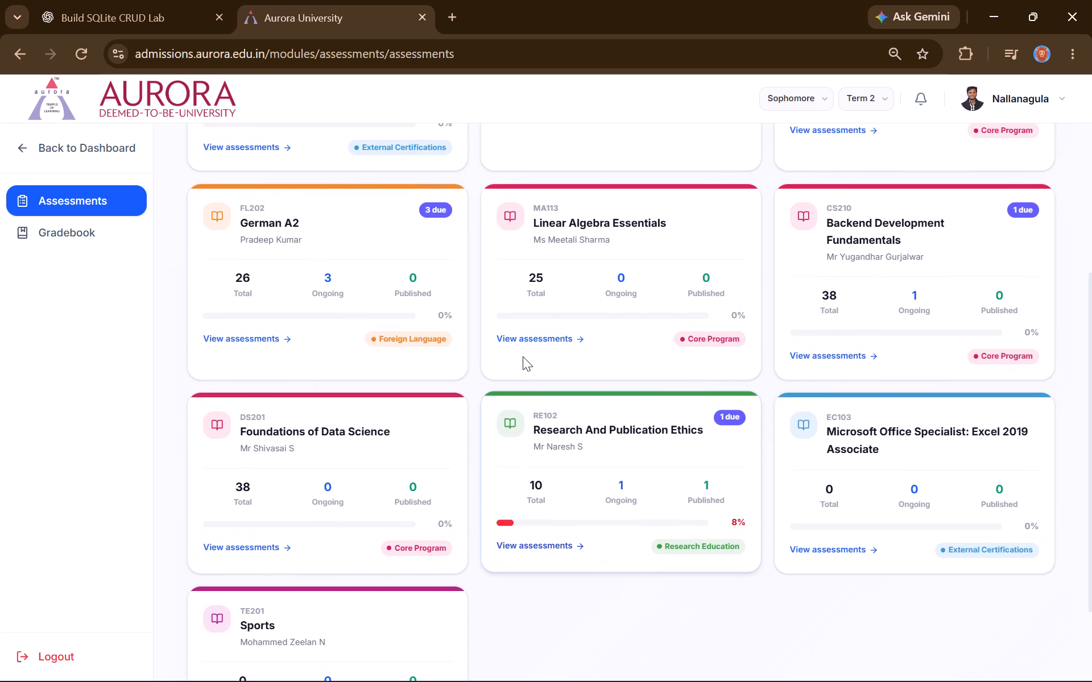
scroll(523, 356, up, 2)
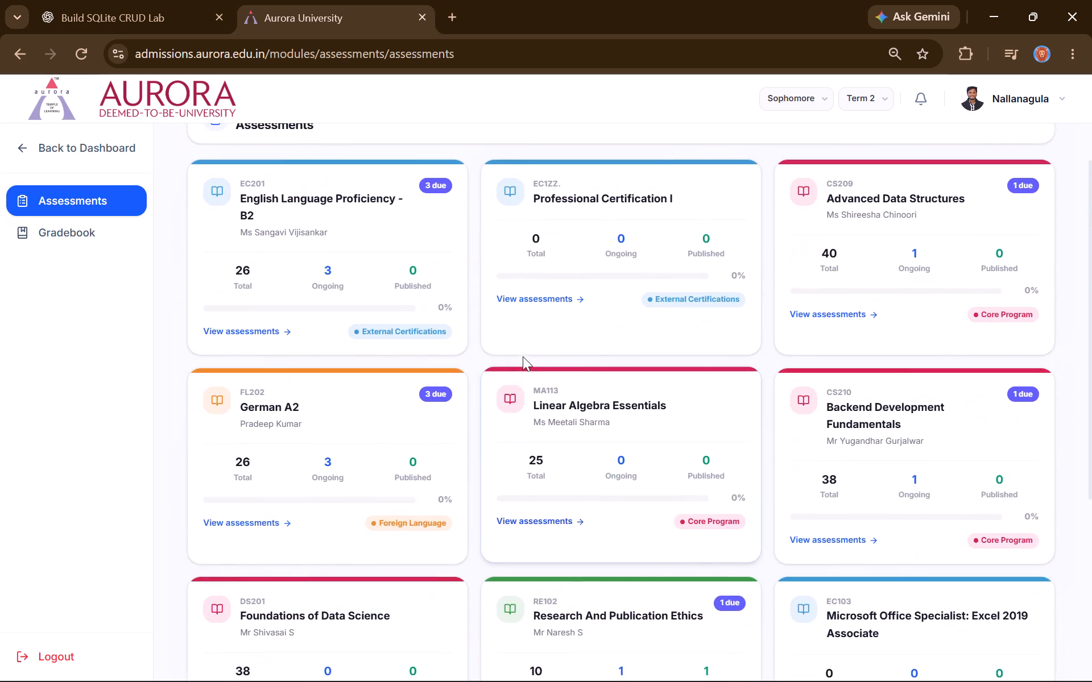
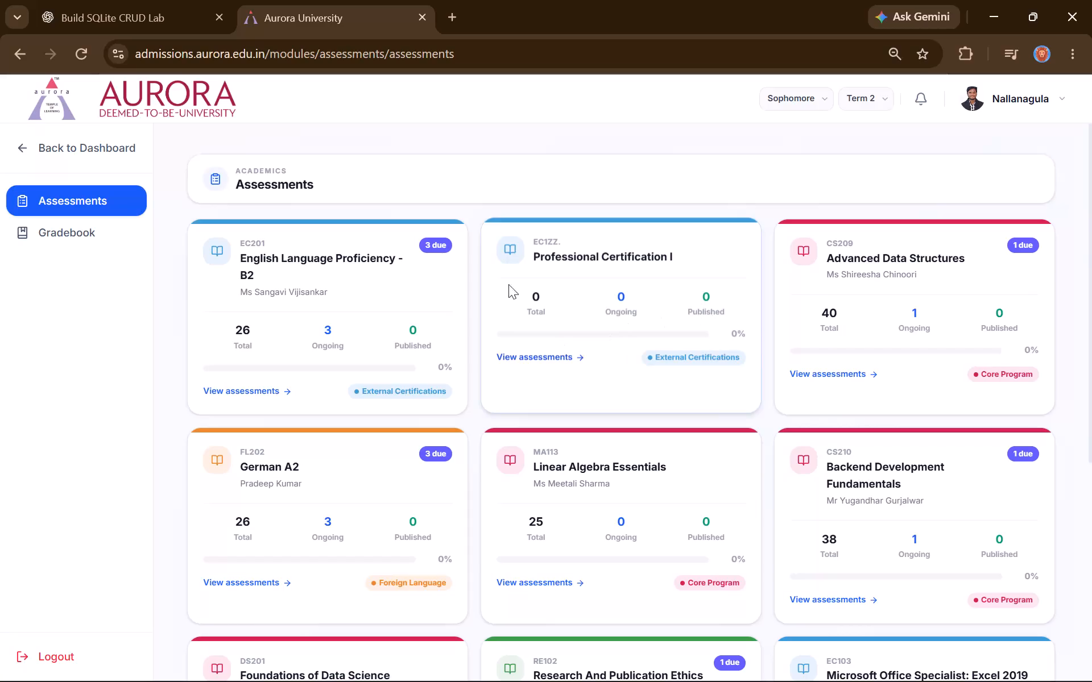
Close the Aurora University and Build SQLite CRUD Lab browser tabs.
click(421, 20)
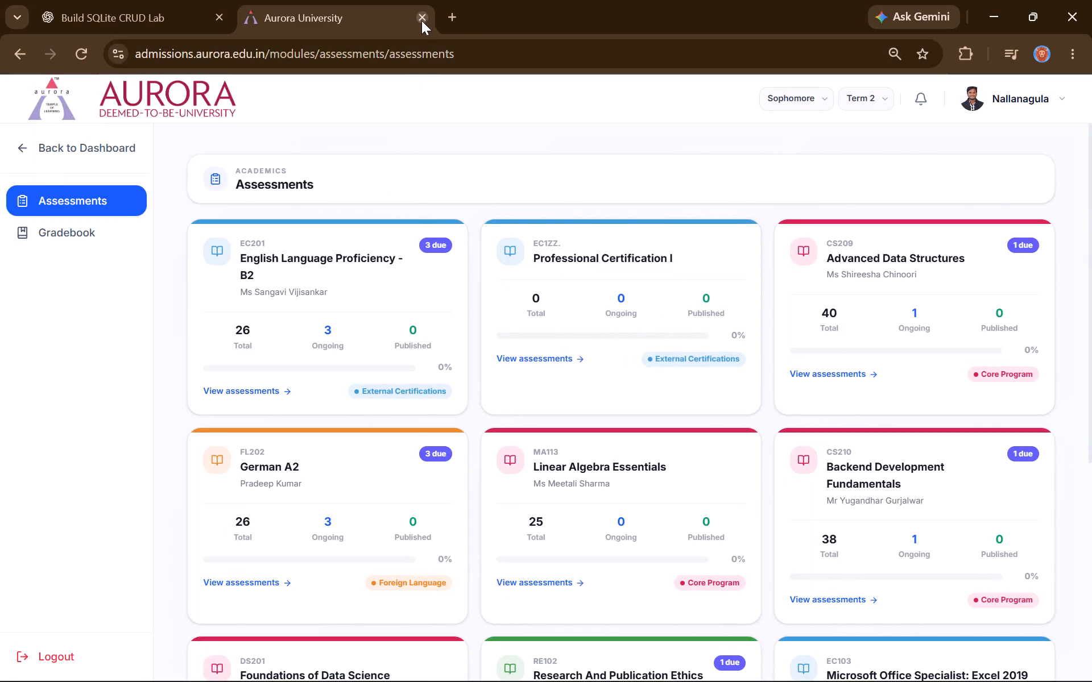
click(224, 14)
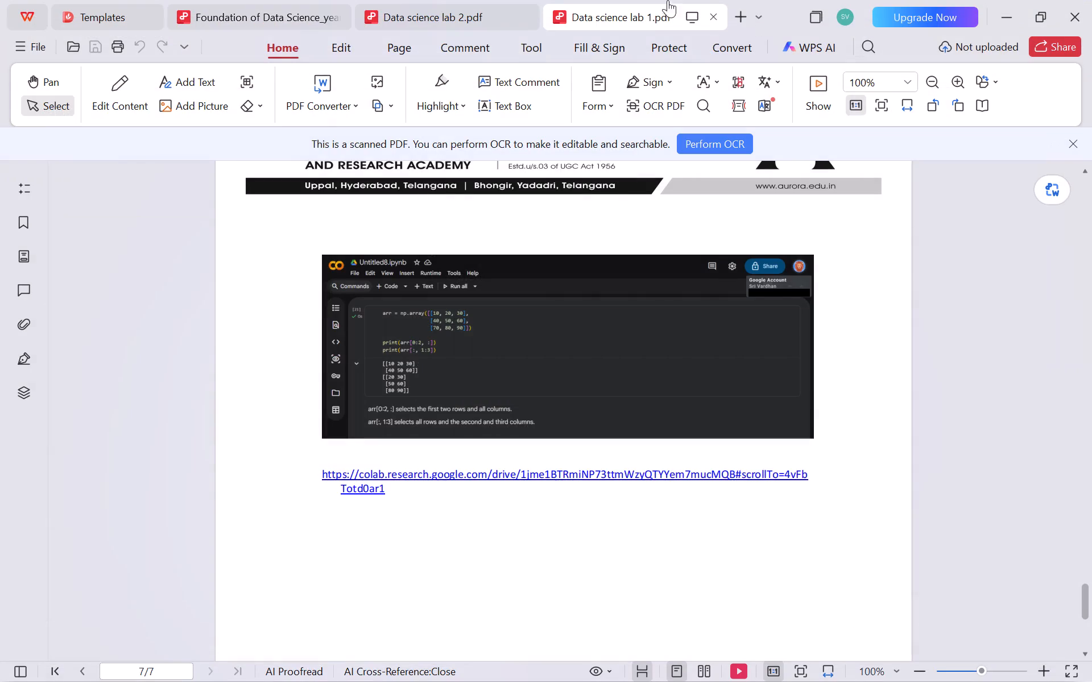
In WPS Office, close the Data science lab 1, Data science lab 2, Foundation of Data Science and Templates tabs, and close the application.
click(716, 15)
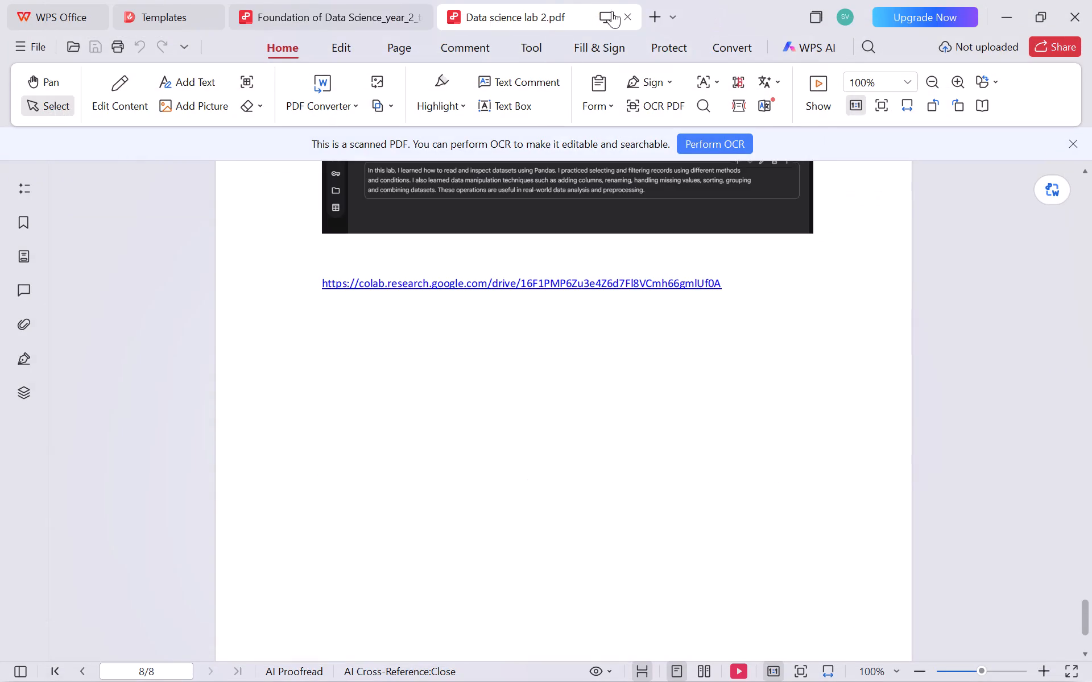
click(634, 13)
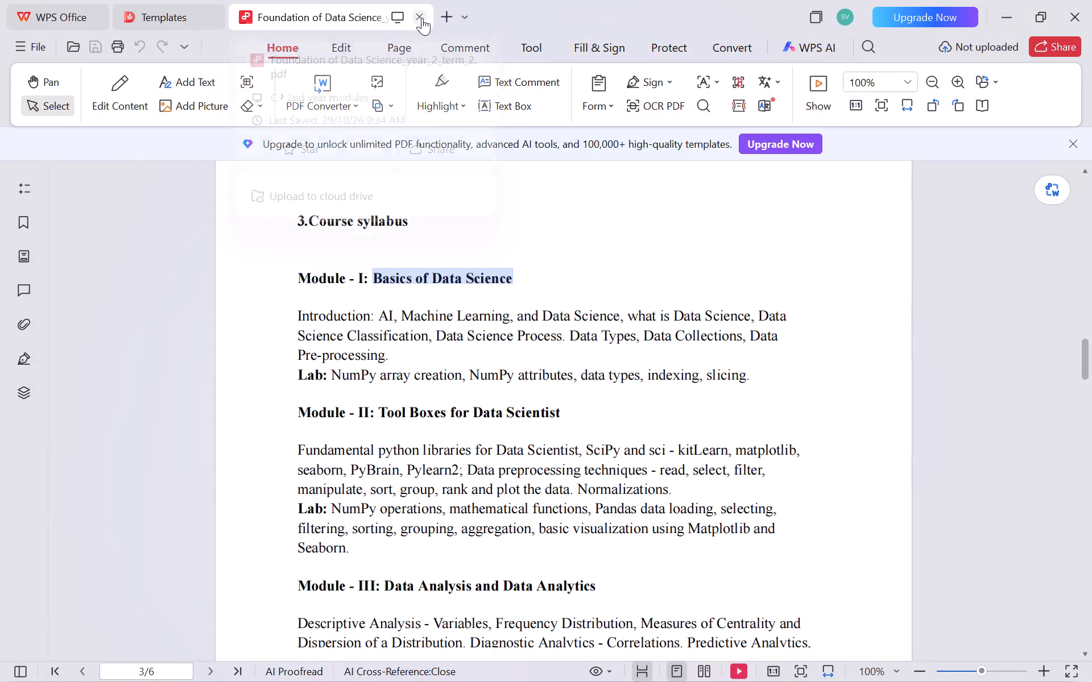
click(420, 16)
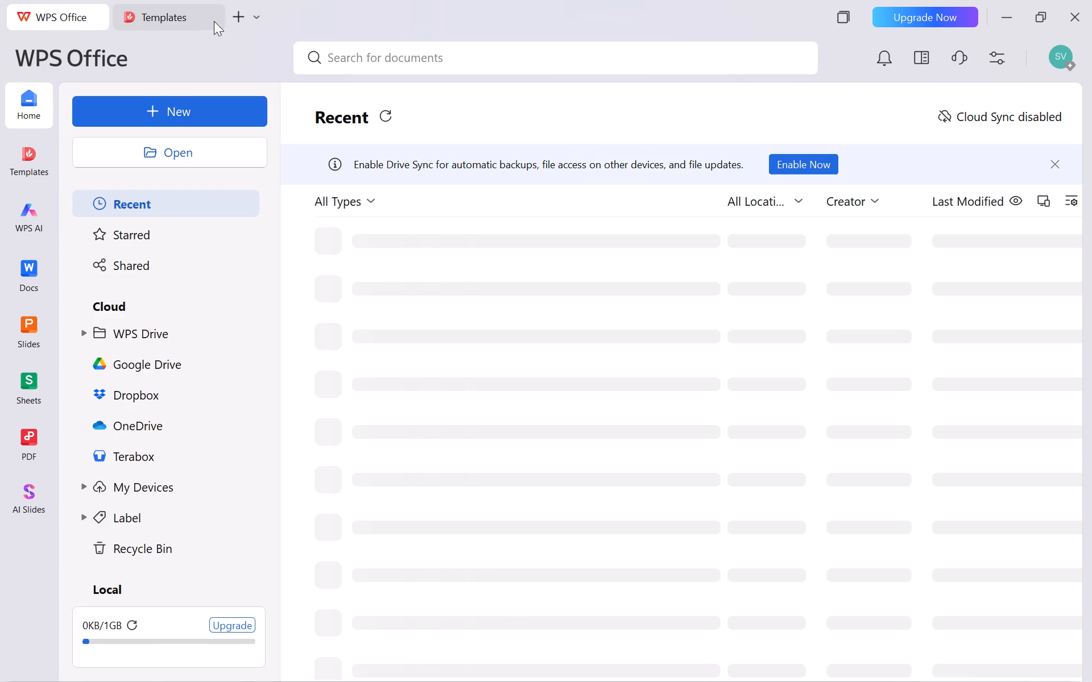
click(212, 15)
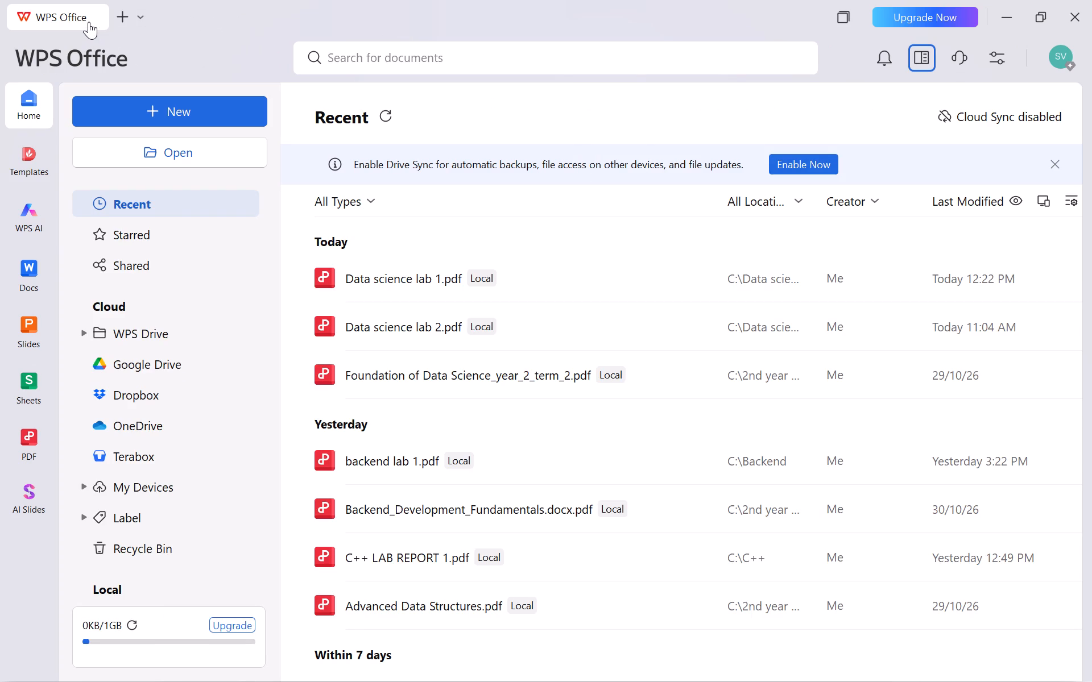
click(1091, 1)
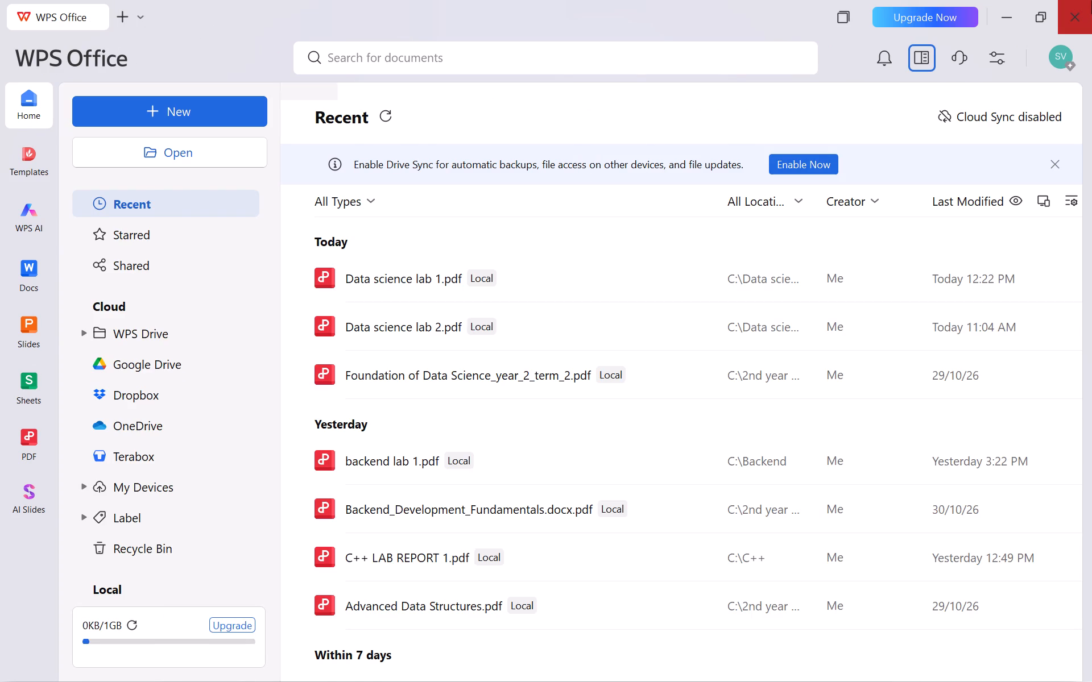
click(1053, 7)
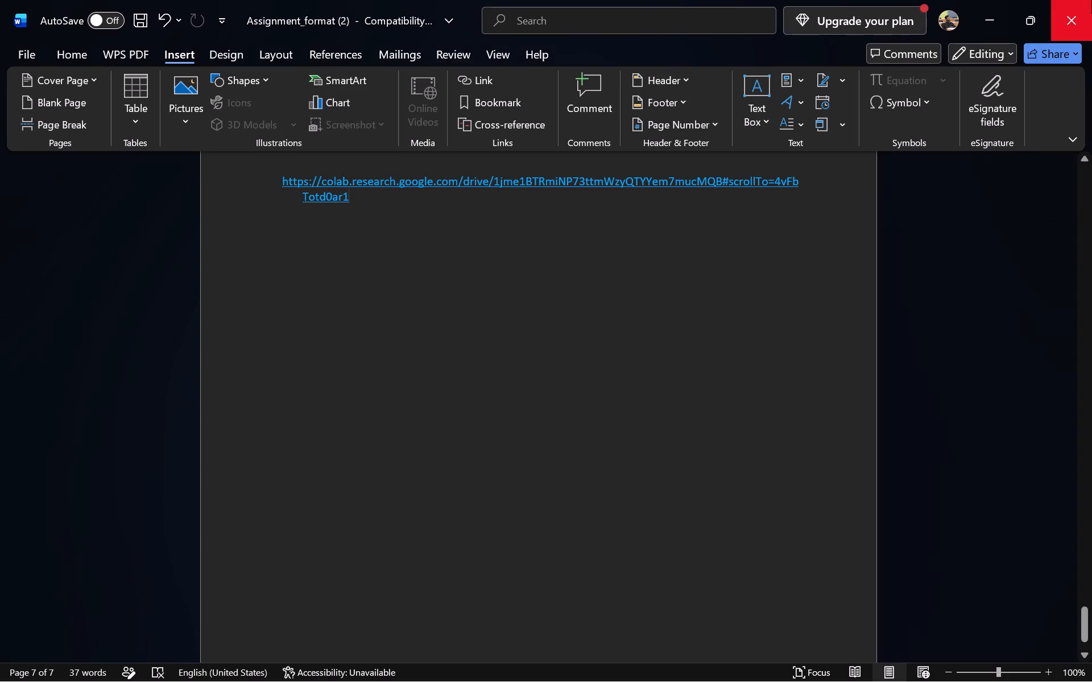
Close the Assignment_format (2) document in Word.
click(1091, 0)
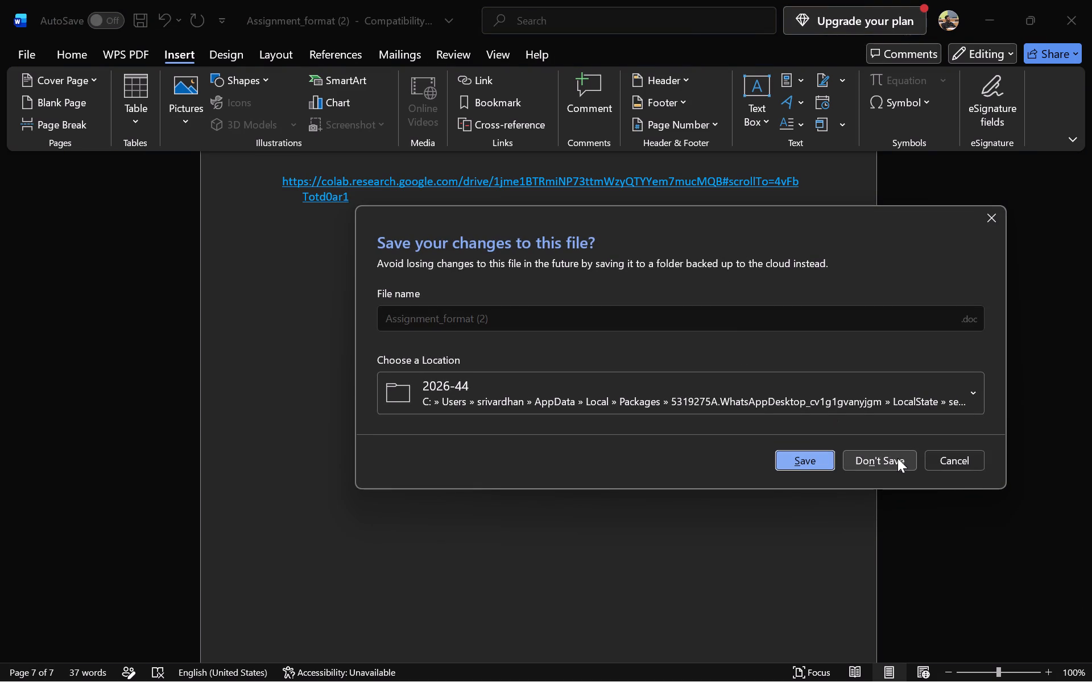
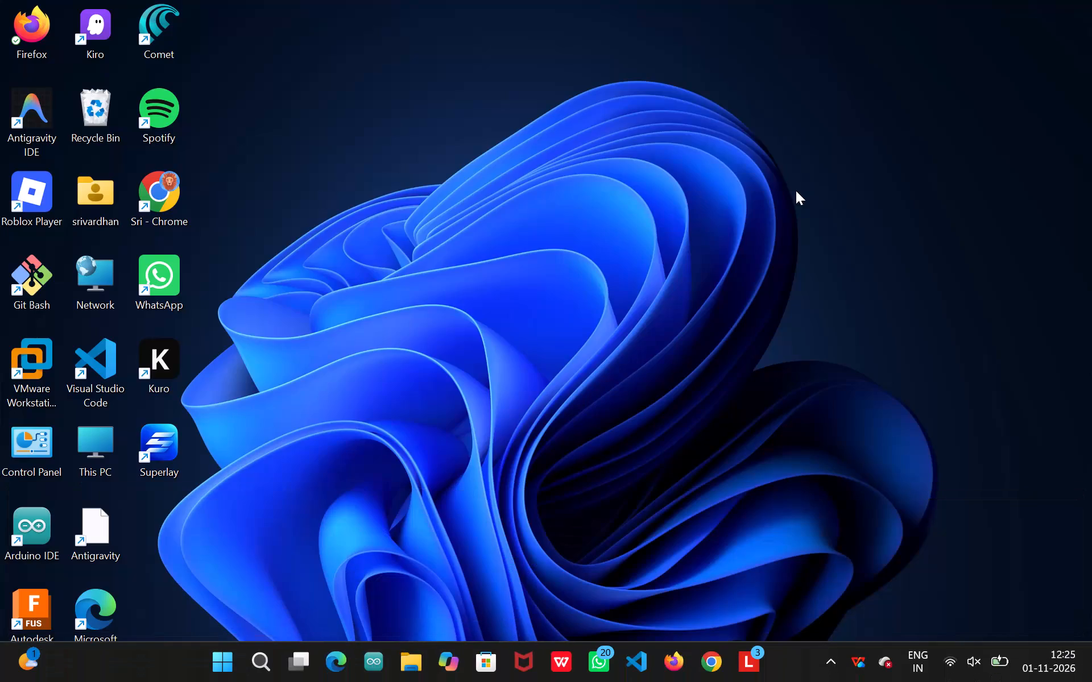
Refresh the Windows desktop several times.
right_click(796, 190)
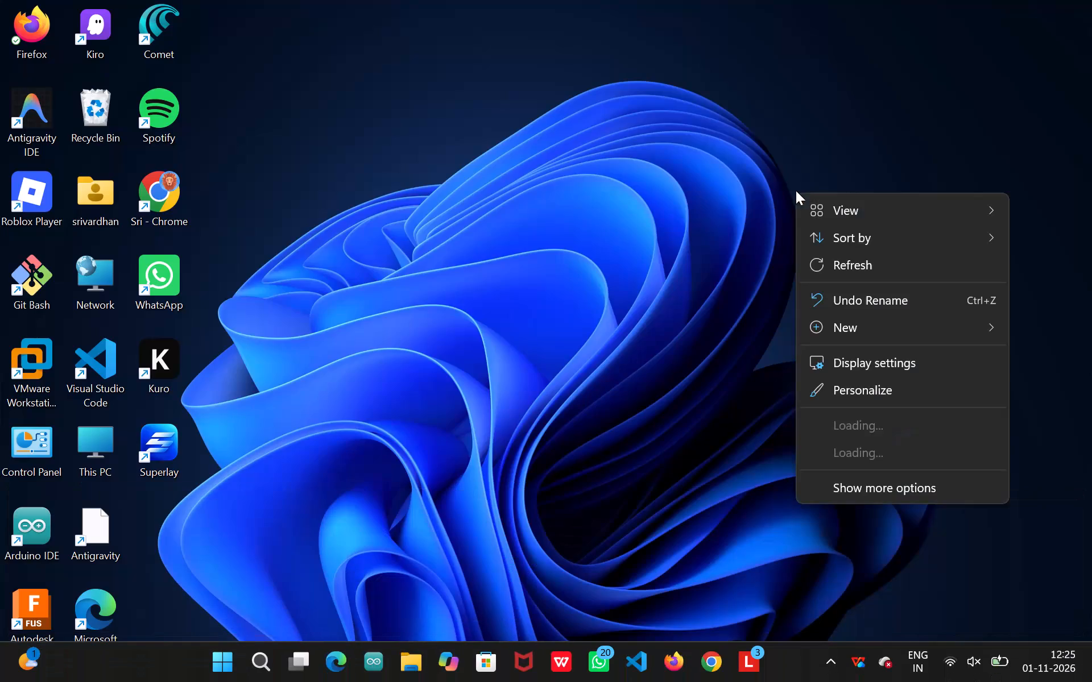
click(872, 267)
right_click(873, 268)
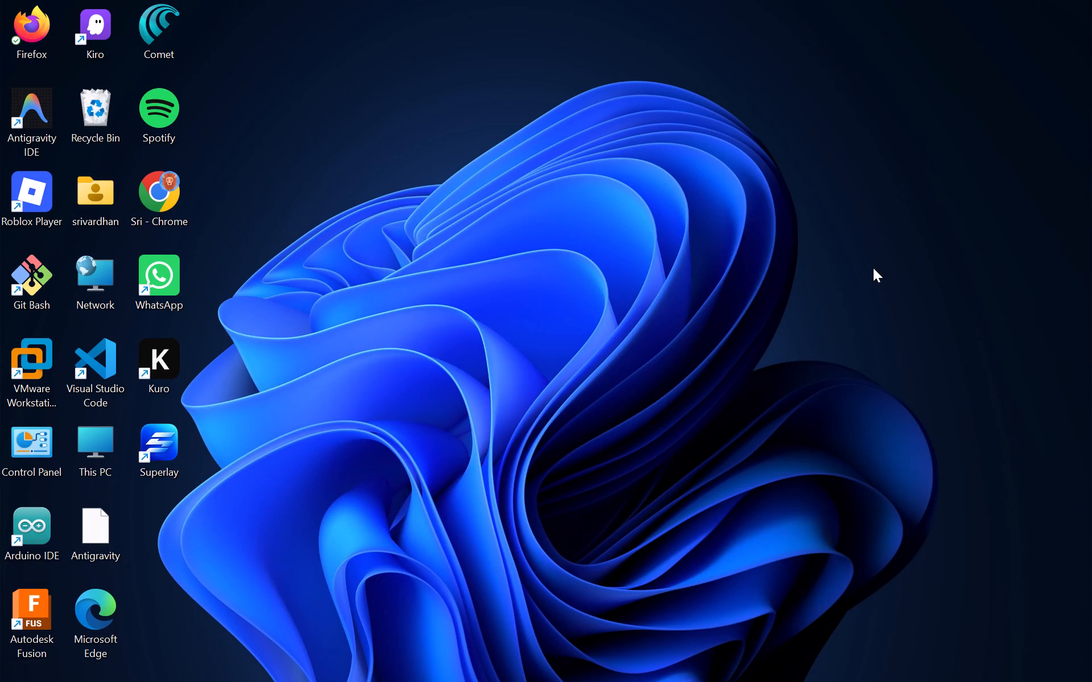
click(926, 341)
right_click(926, 341)
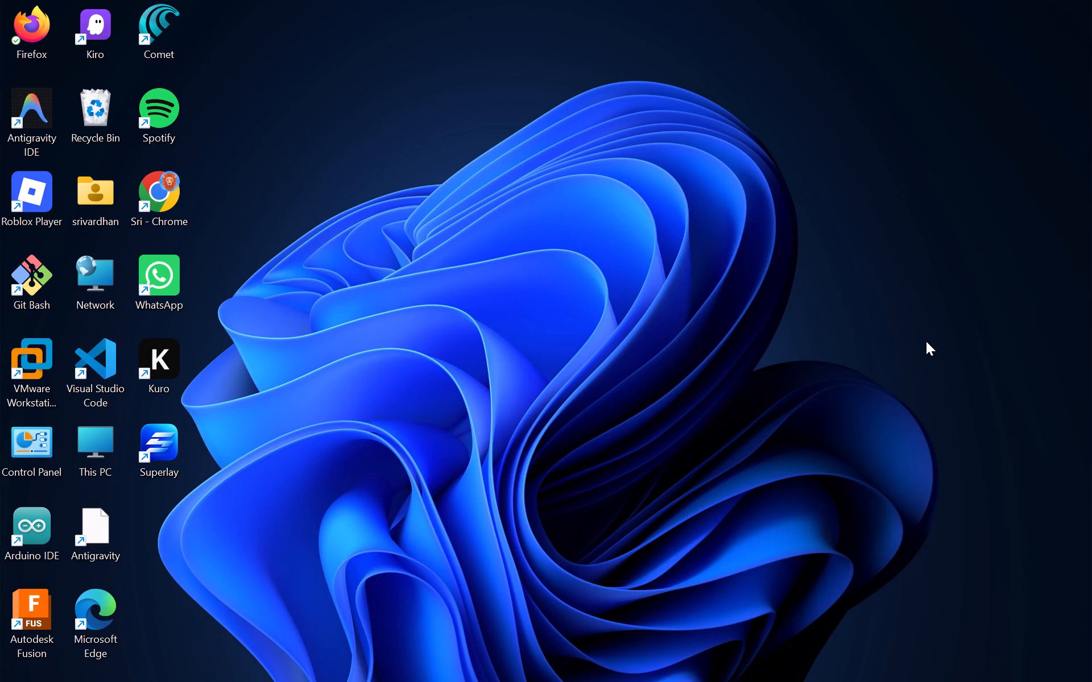
click(842, 390)
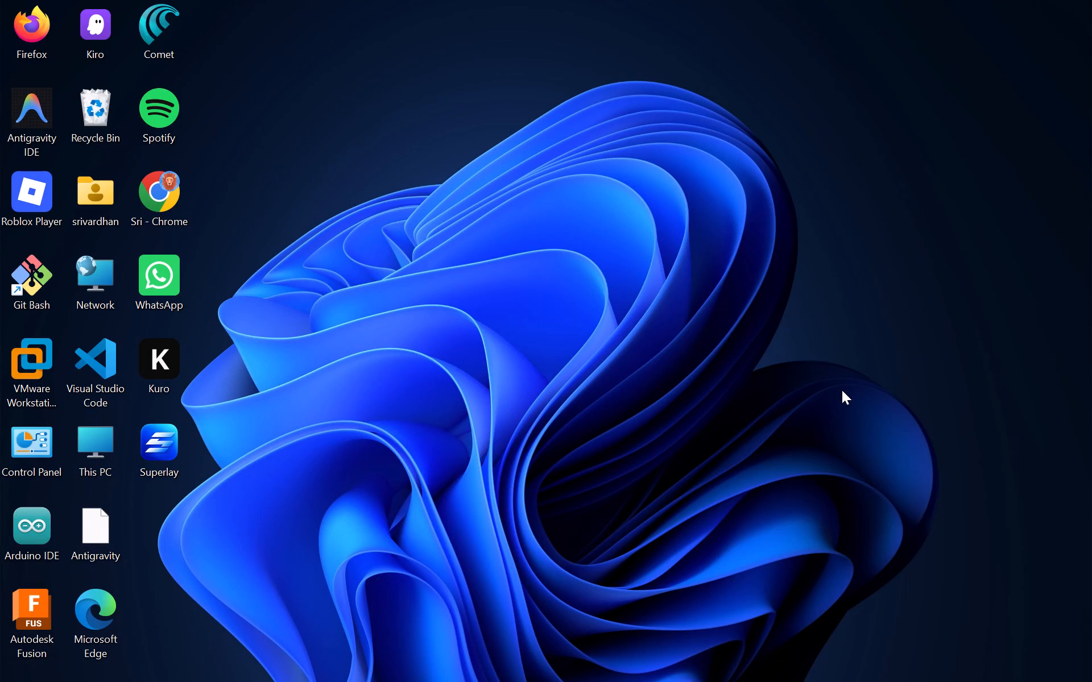
Shut down the computer.
key(super+x)
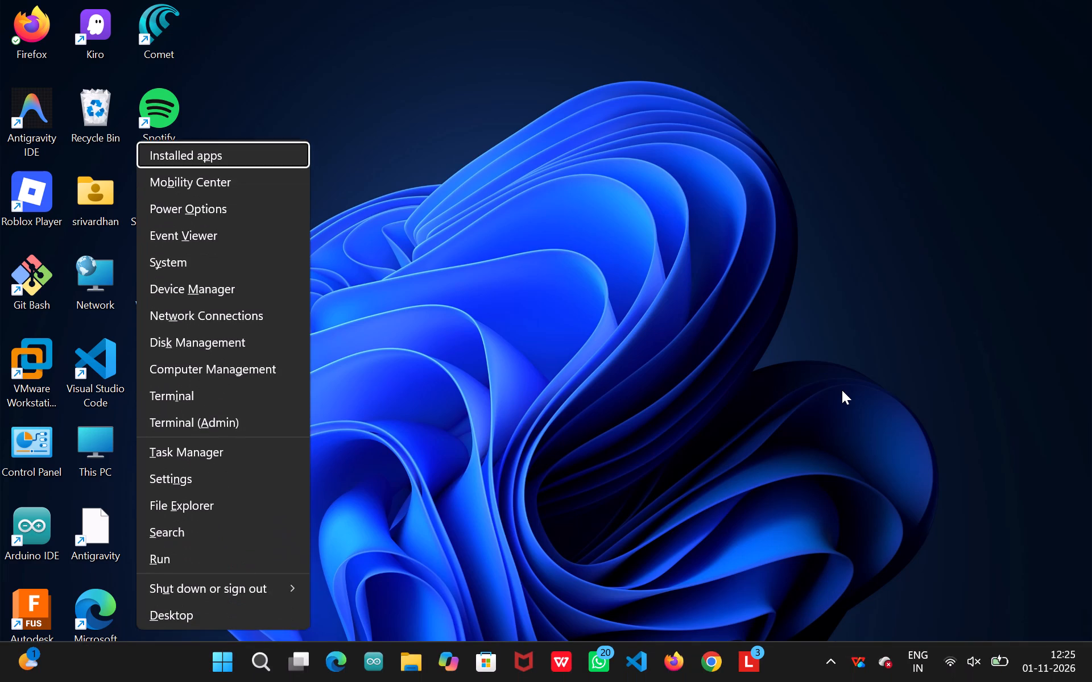
text(uu)
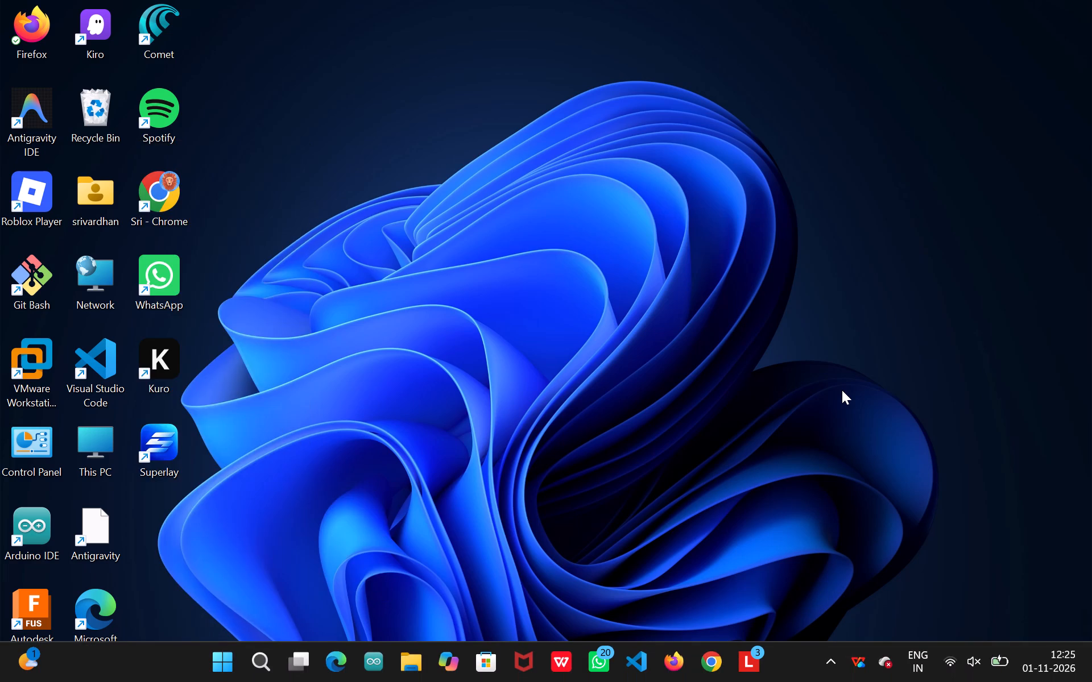